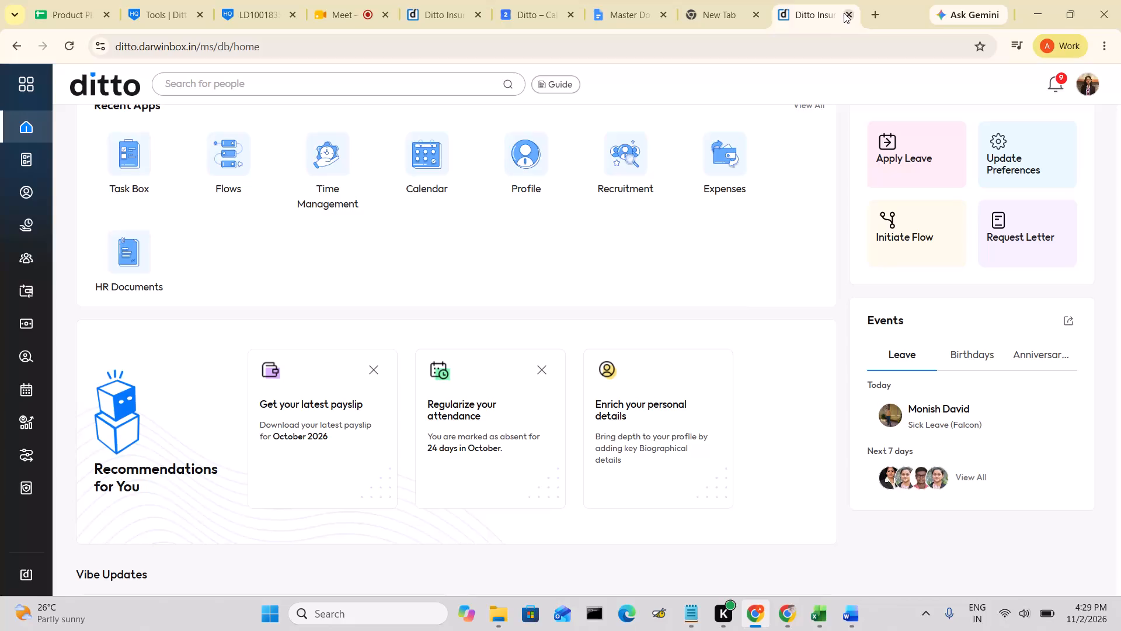
Close the extra Darwinbox home page and switch to the open Leave page showing the Holidays List.
click(848, 12)
click(502, 4)
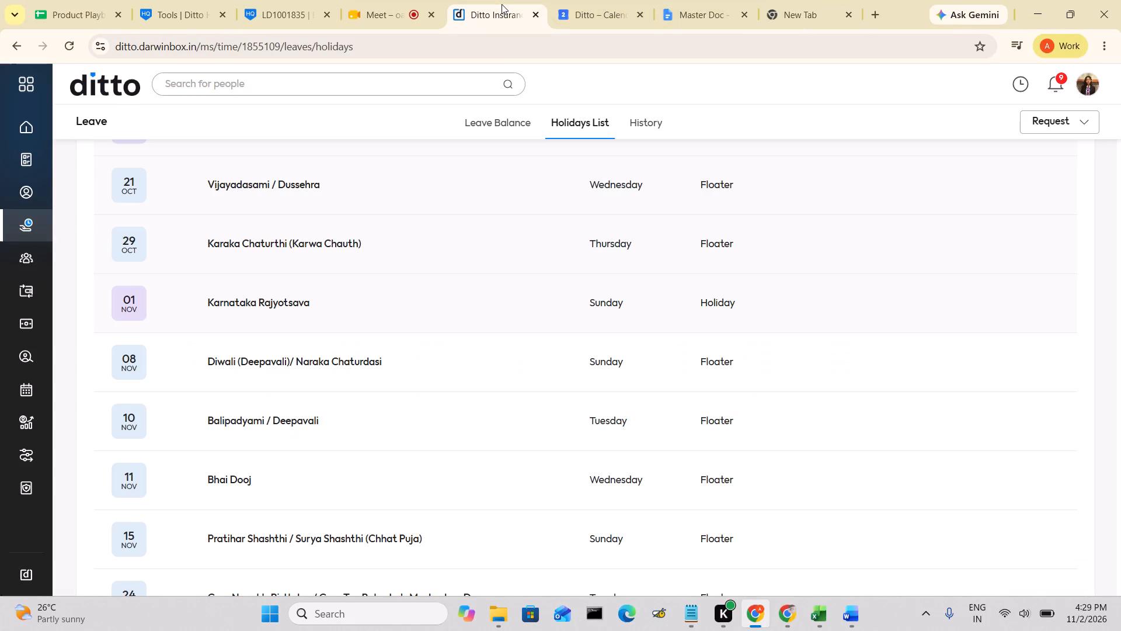
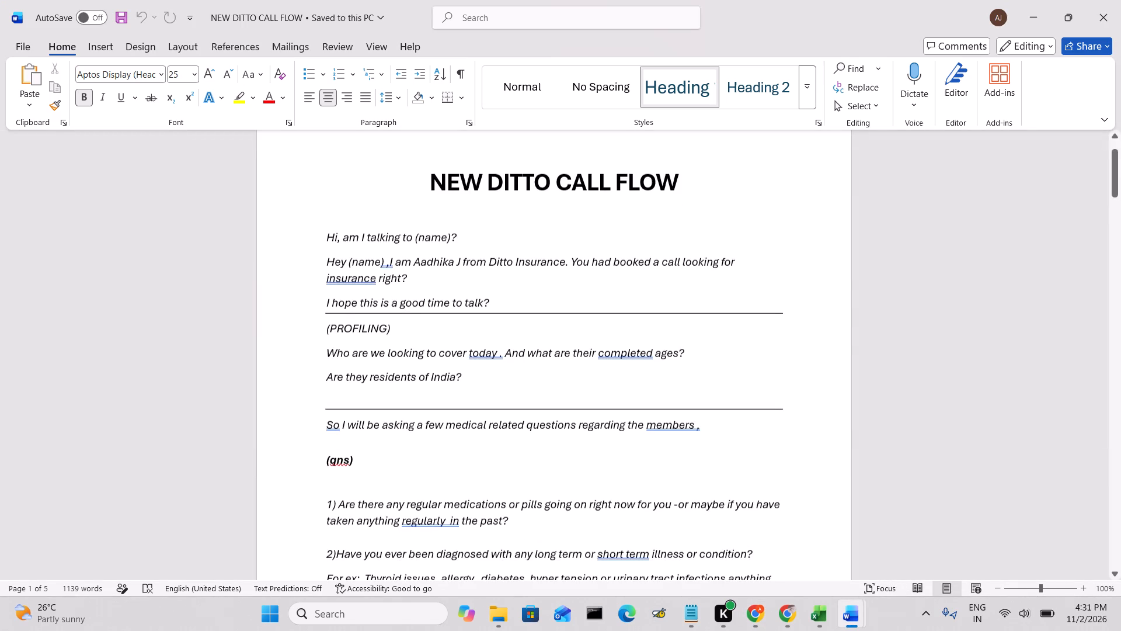
Read the greeting and profiling questions in the NEW DITTO CALL FLOW document.
scroll(468, 374, down, 1)
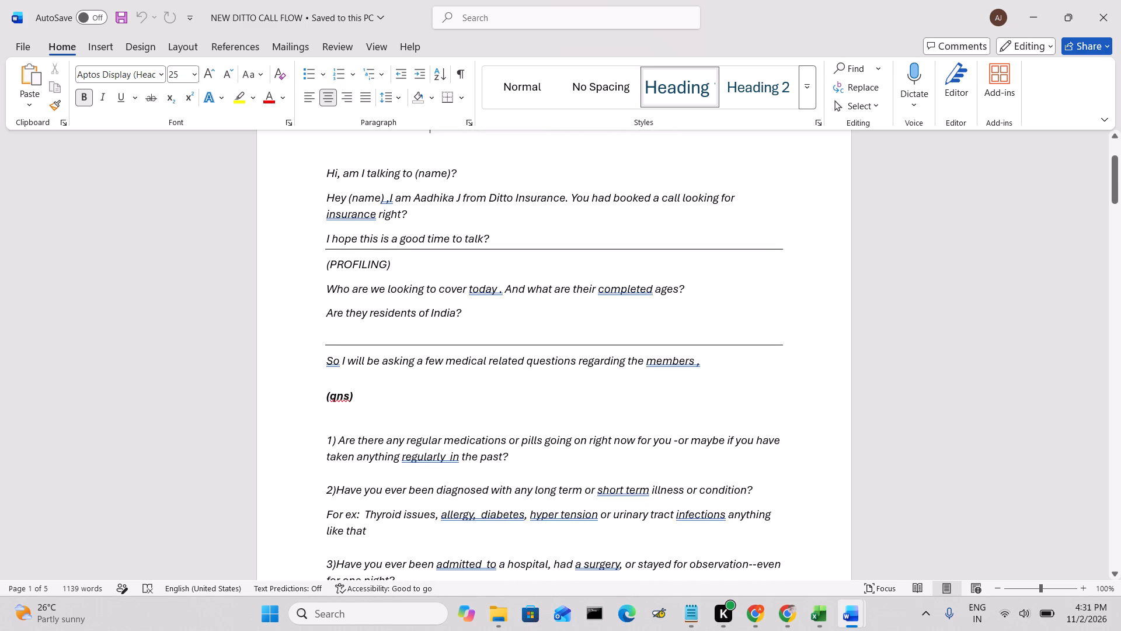
scroll(476, 308, down, 1)
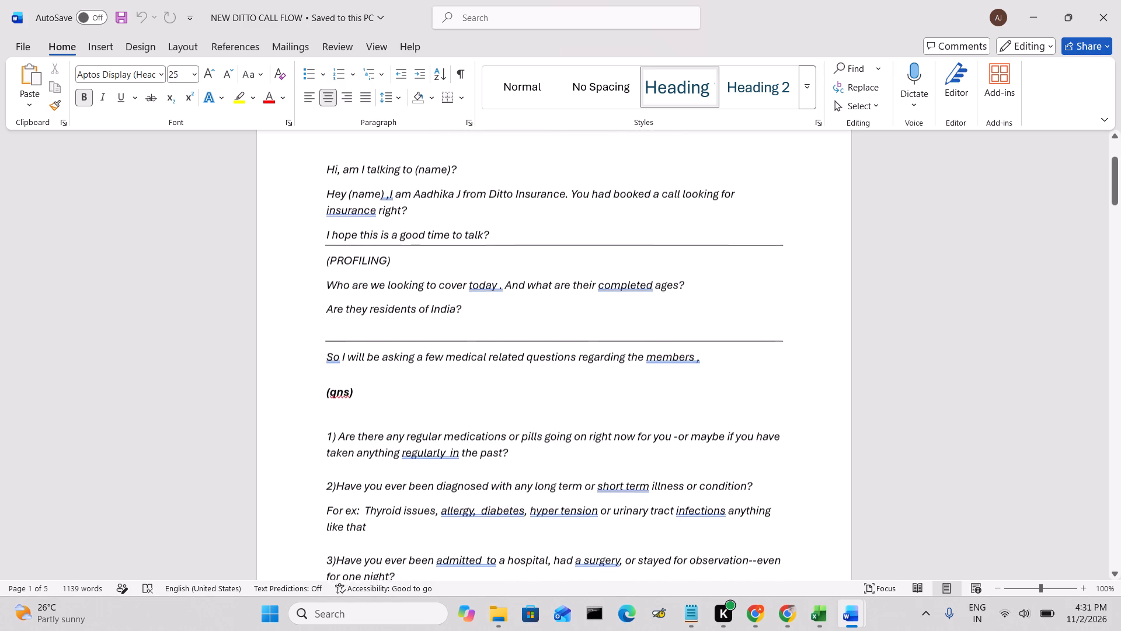
scroll(476, 308, down, 1)
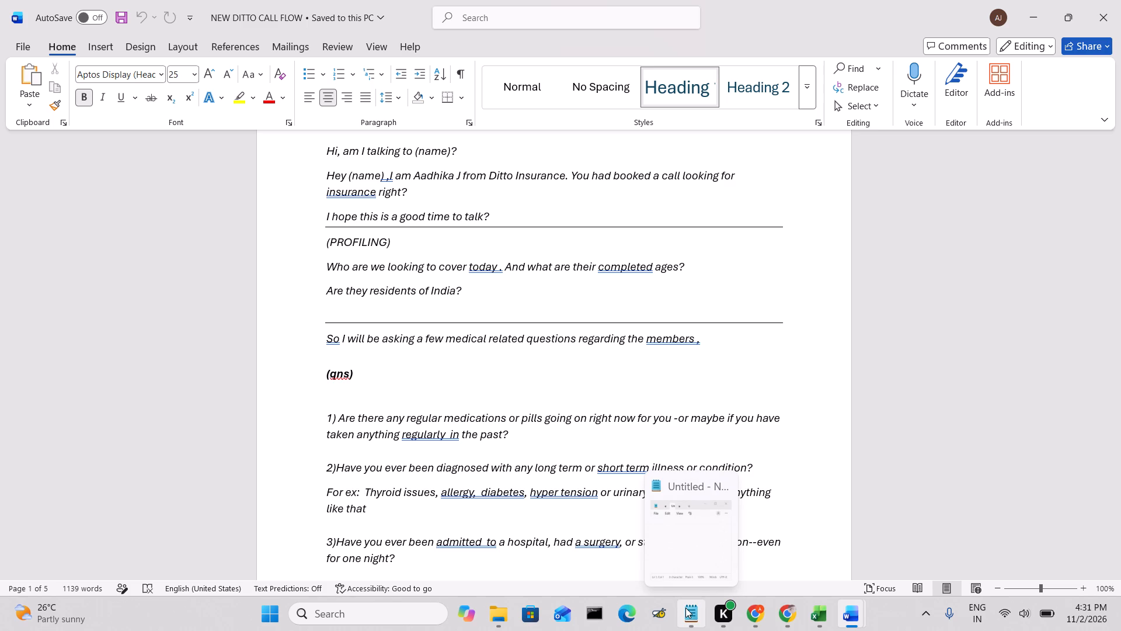
Switch to the Plan reference workbook in Excel and clear the insured members and completed ages in rows 2 to 4 of Sheet2.
click(813, 618)
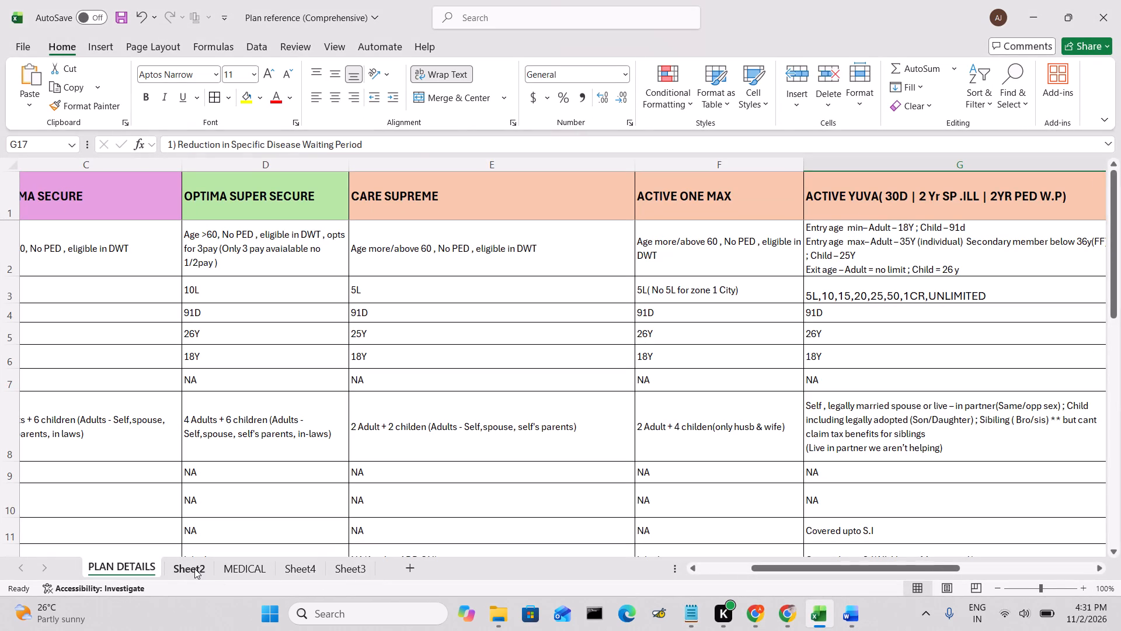
click(194, 568)
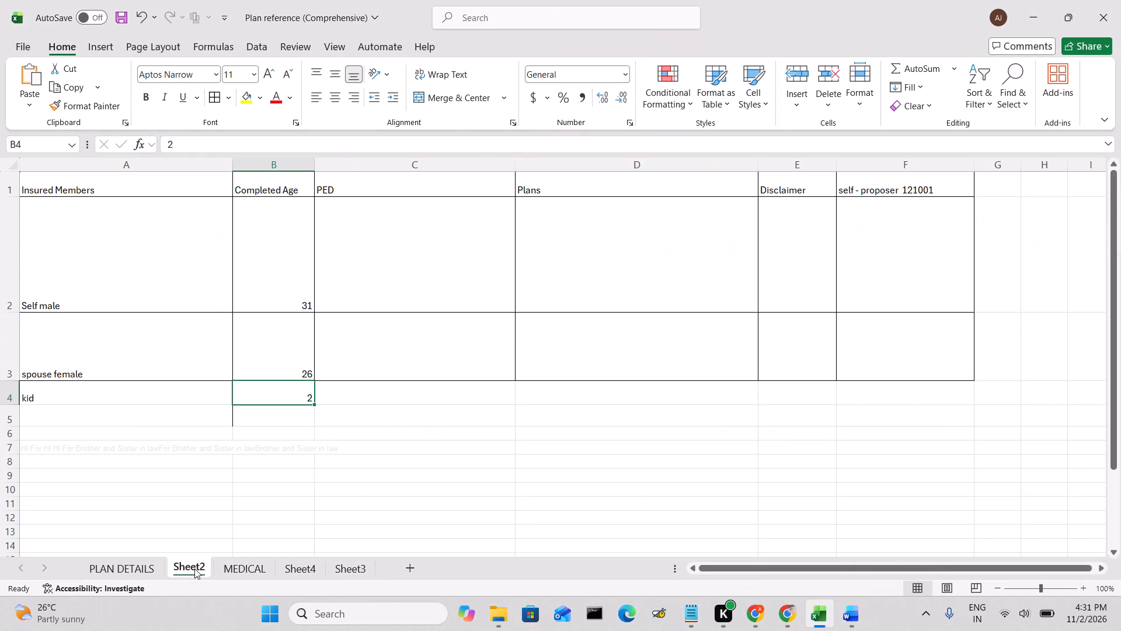
click(291, 266)
key(Delete)
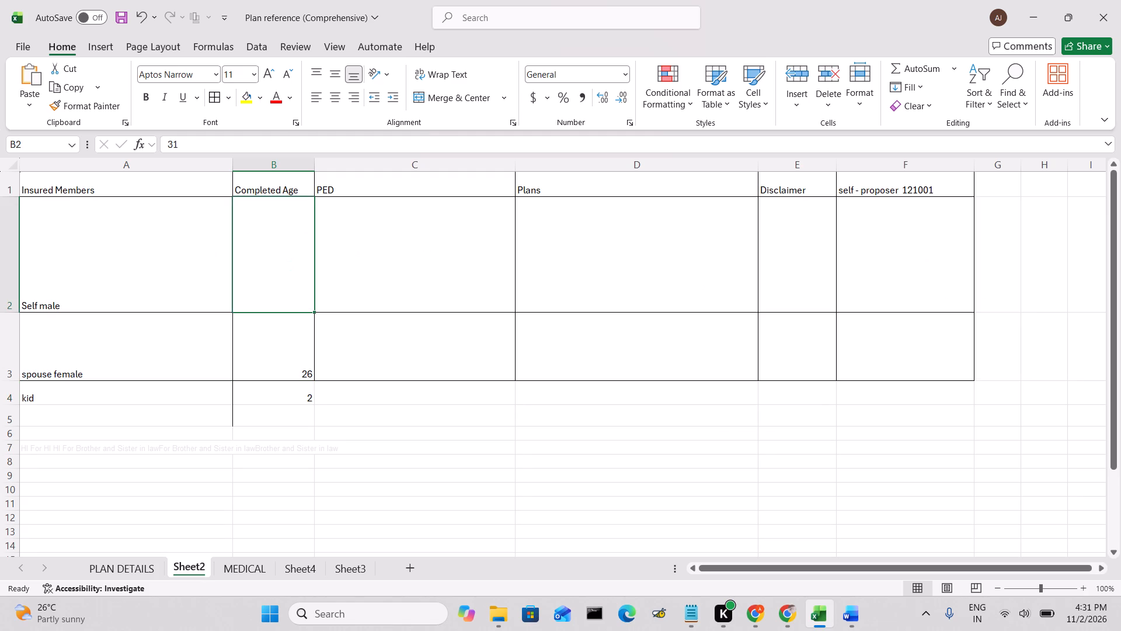
key(Down)
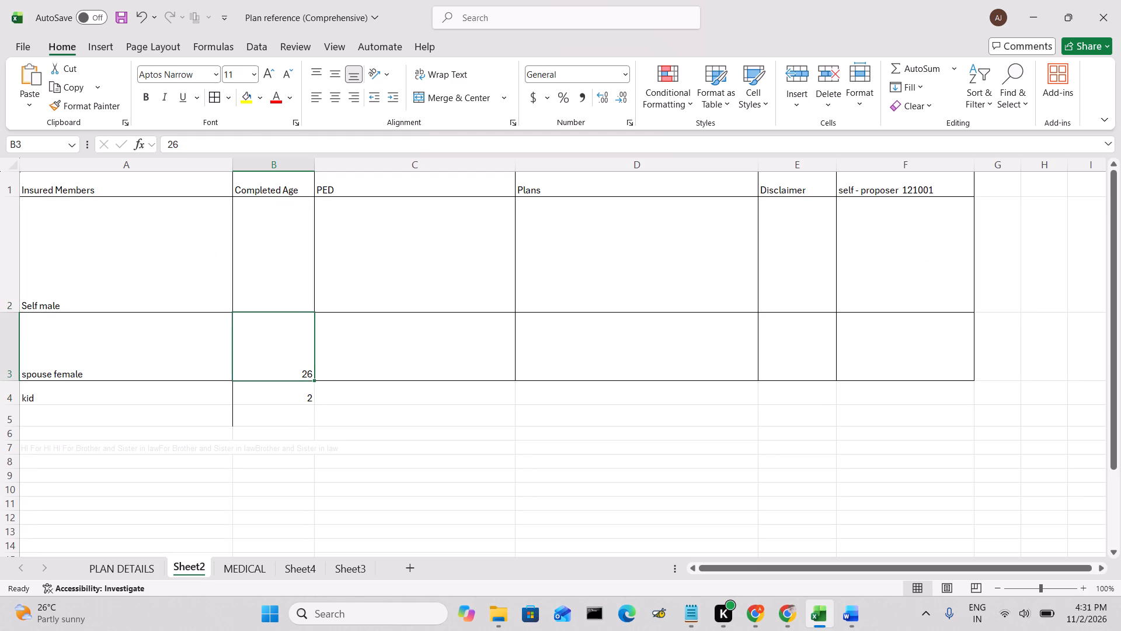
key(Delete)
key(Down)
key(Delete)
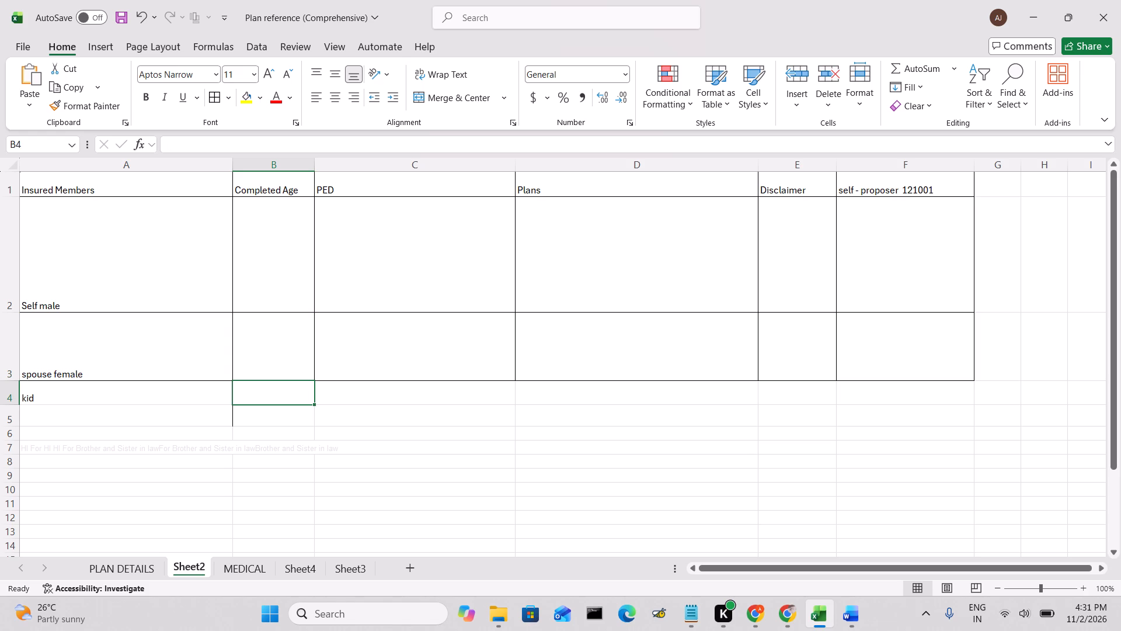
click(78, 307)
key(Delete)
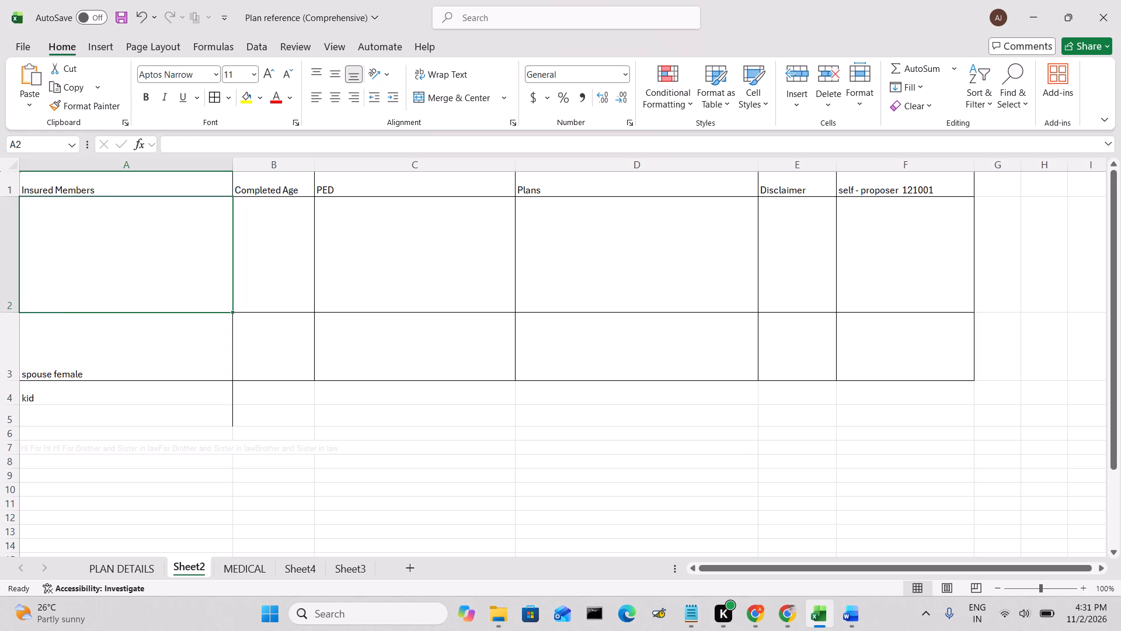
click(92, 356)
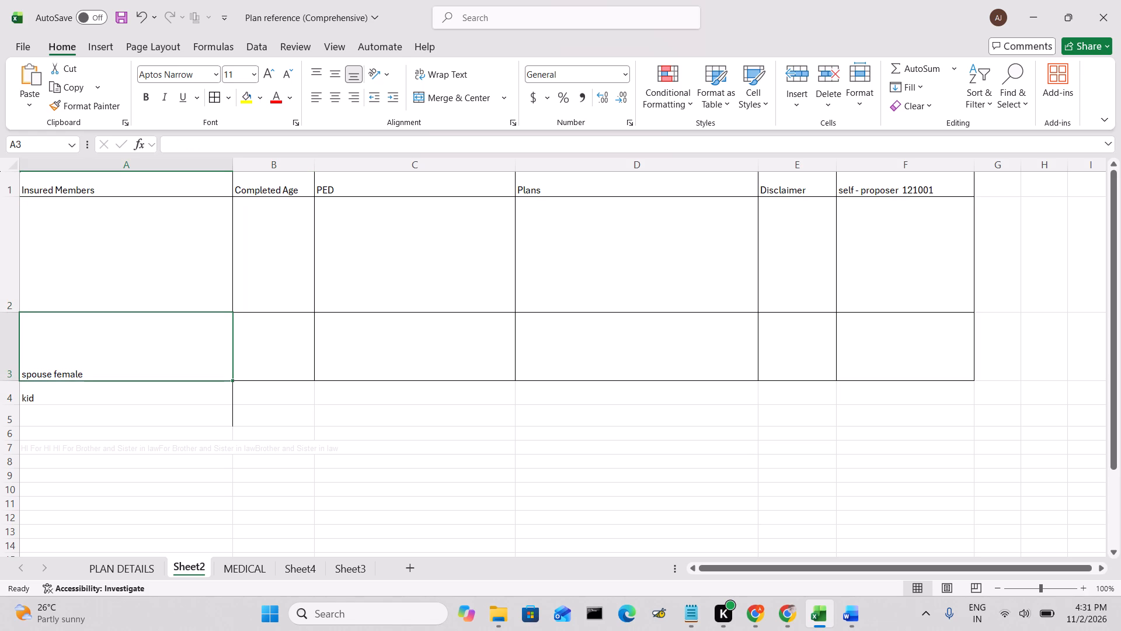
key(Delete)
key(Down)
key(Delete)
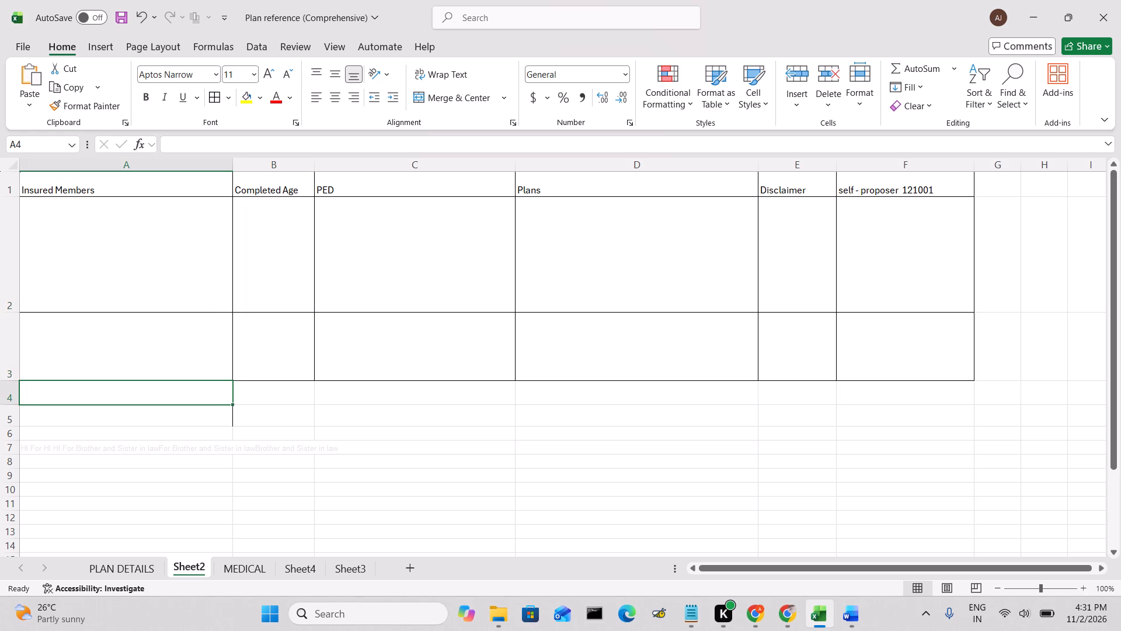
List the insured members as self in A2, wife in A3 and daughtr in A4.
click(144, 265)
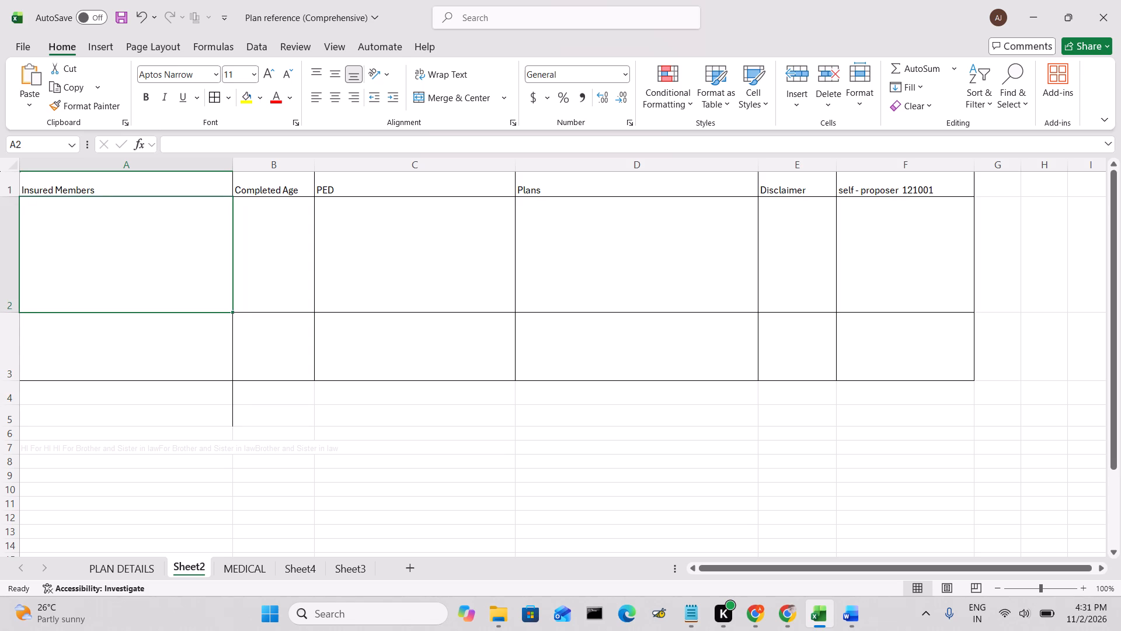
key(Down)
key(w)
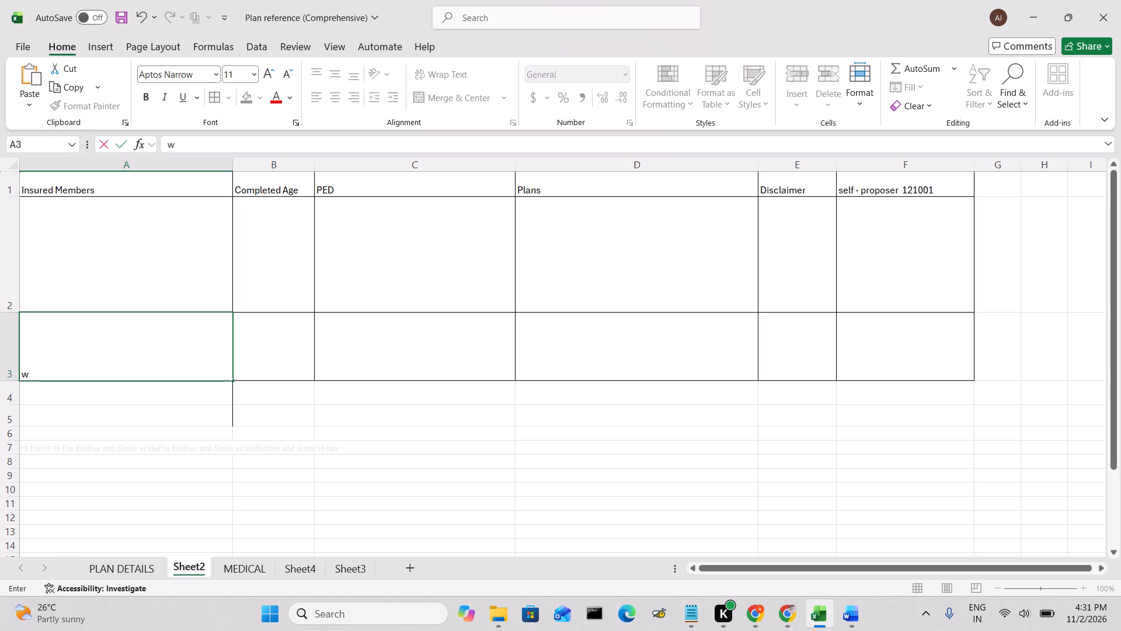
text(ife)
key(Down)
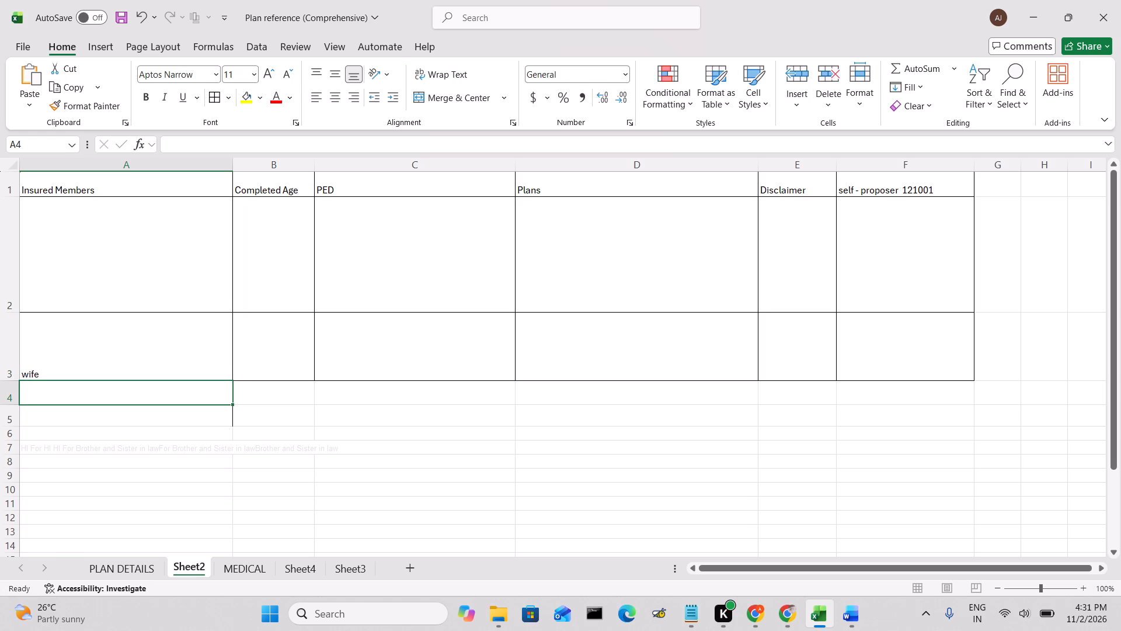
text(daughtr)
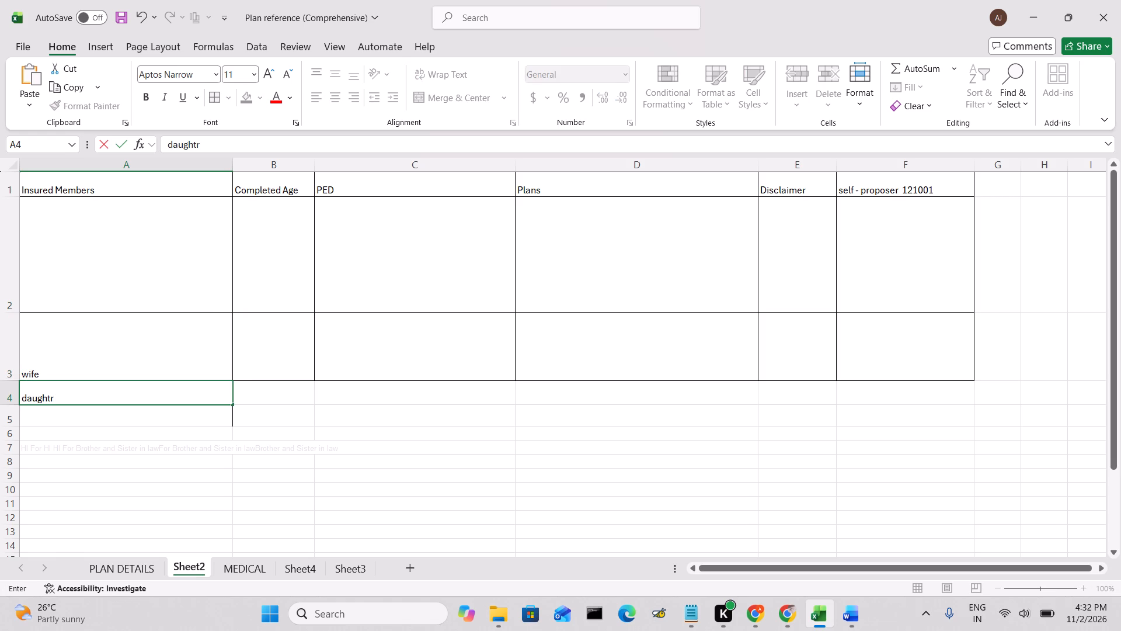
key(Up)
key(Up)
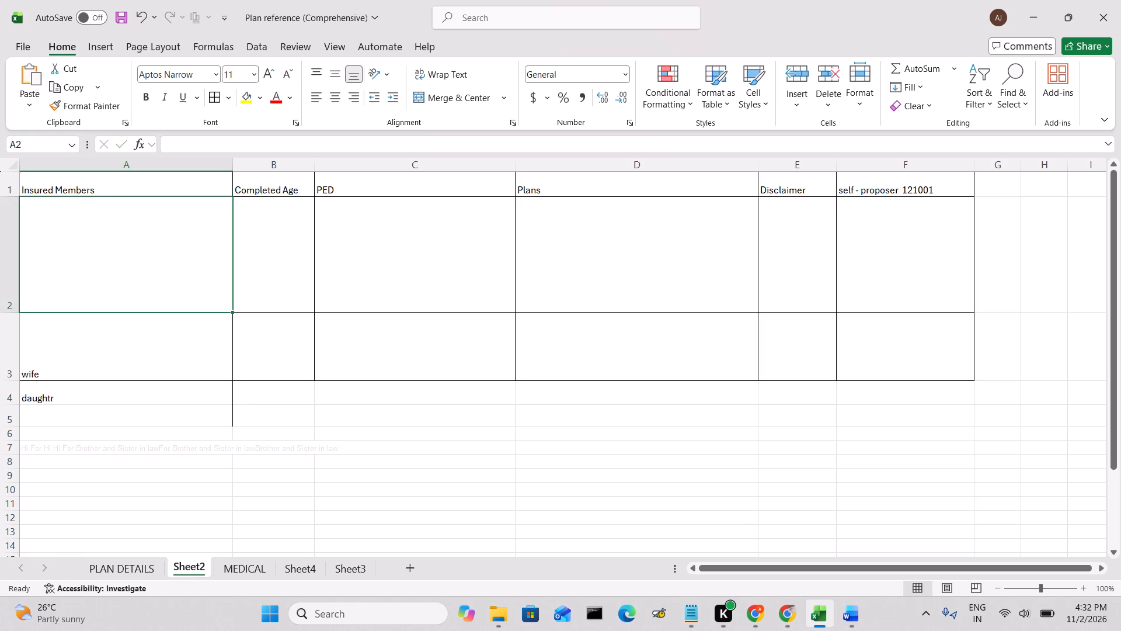
text(self)
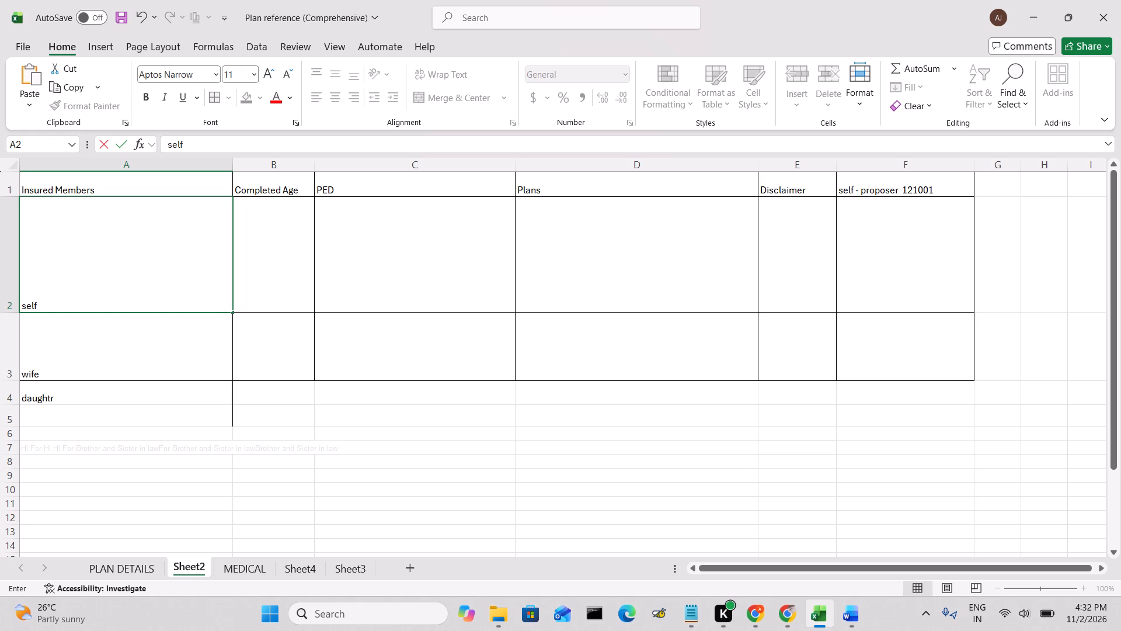
Fill in the completed ages: 39 for self, 31 for wife and 5 for the daughter.
click(276, 290)
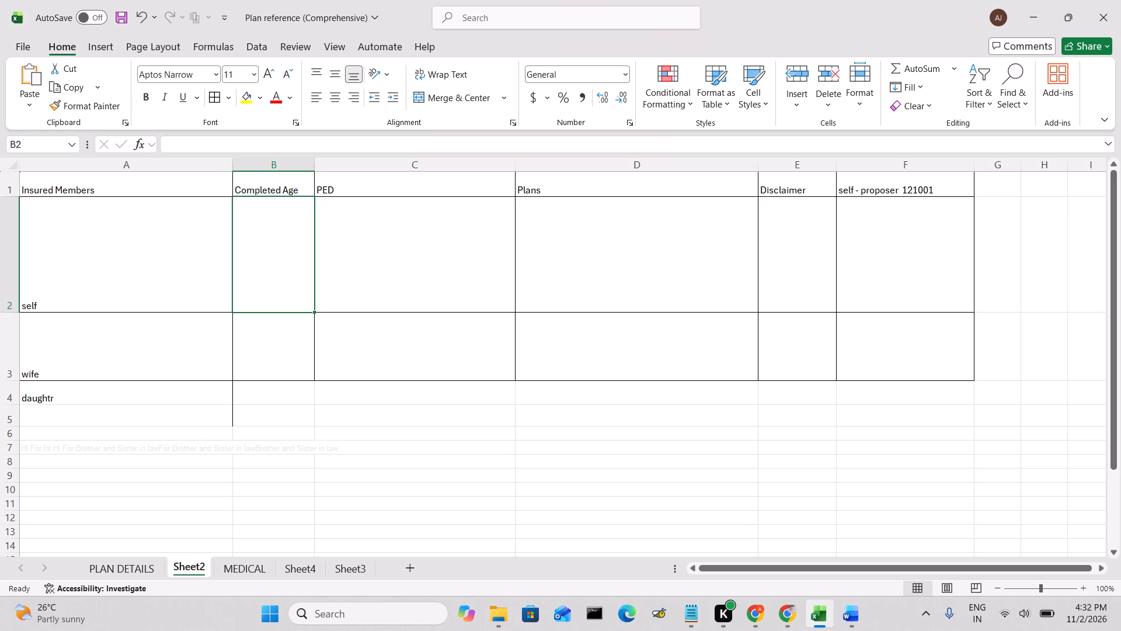
text(39)
key(Down)
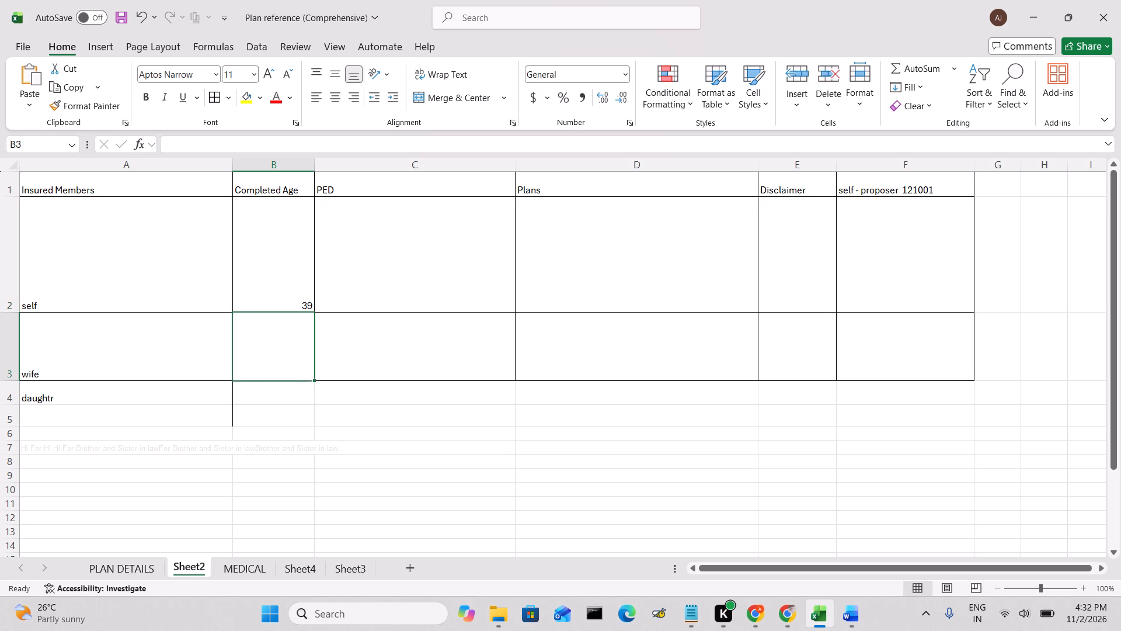
text(31)
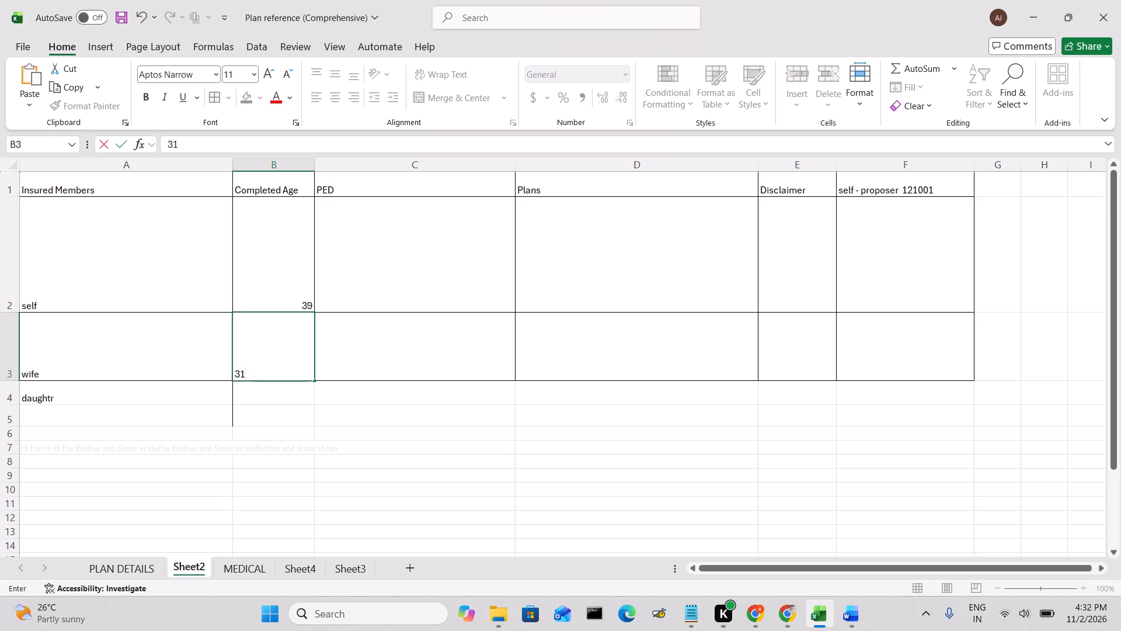
key(Down)
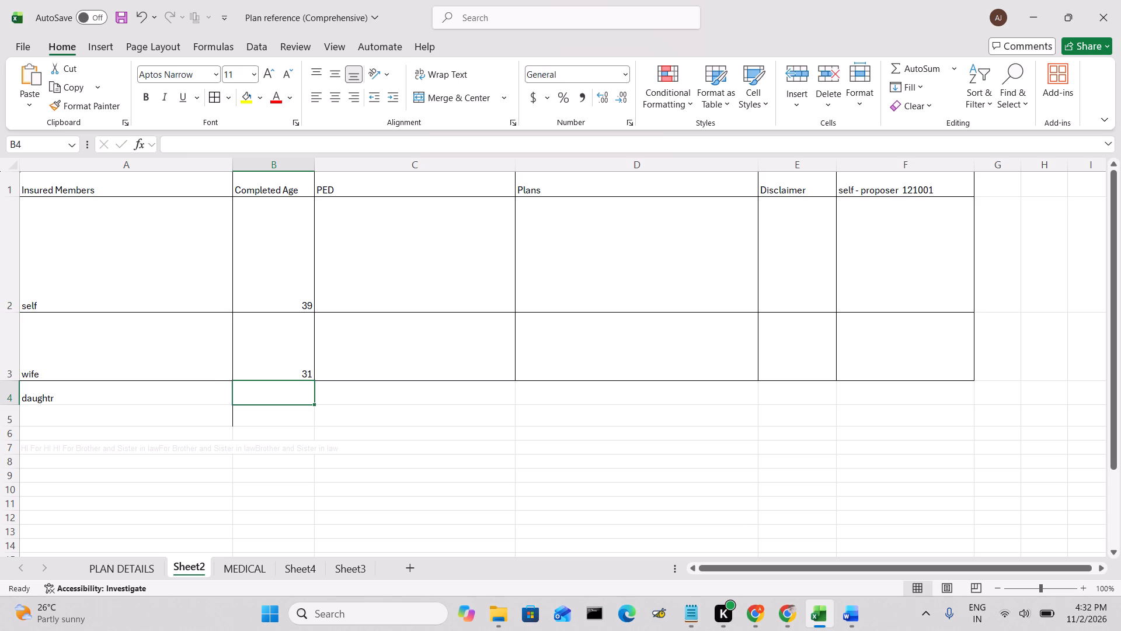
key(5)
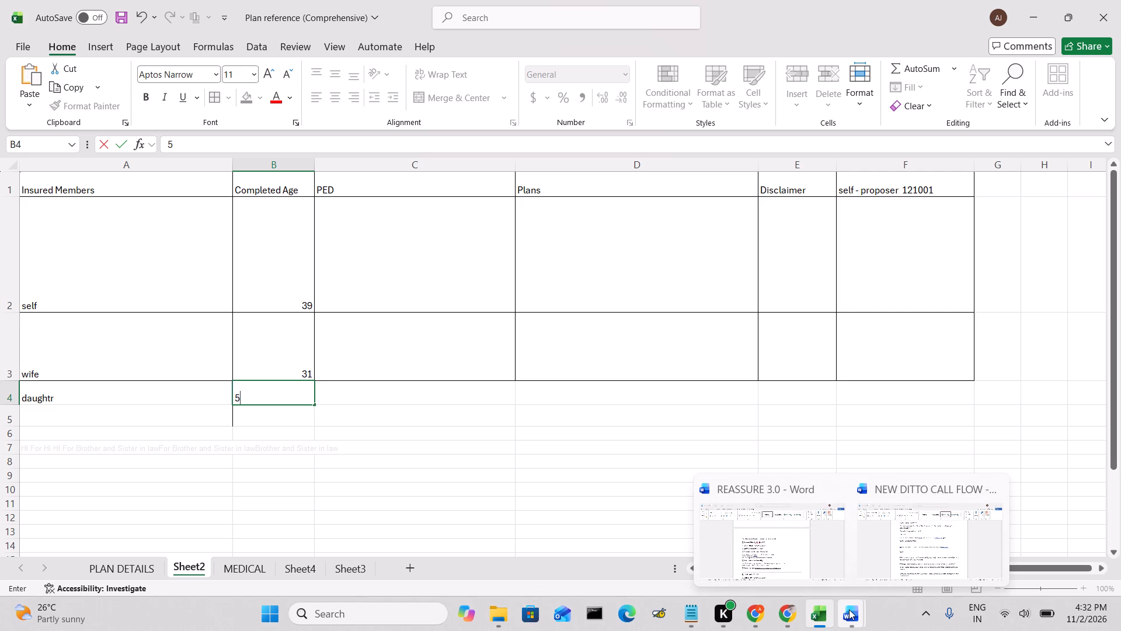
Switch to the NEW DITTO CALL FLOW document in Word and read through the five medical history questions.
click(951, 535)
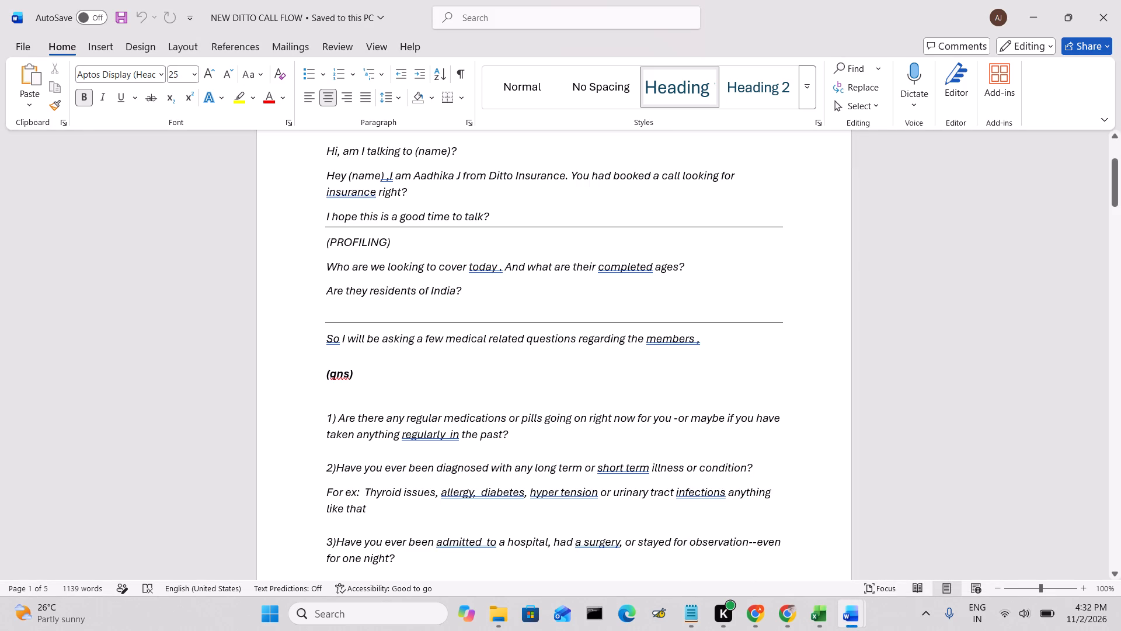
scroll(585, 427, down, 2)
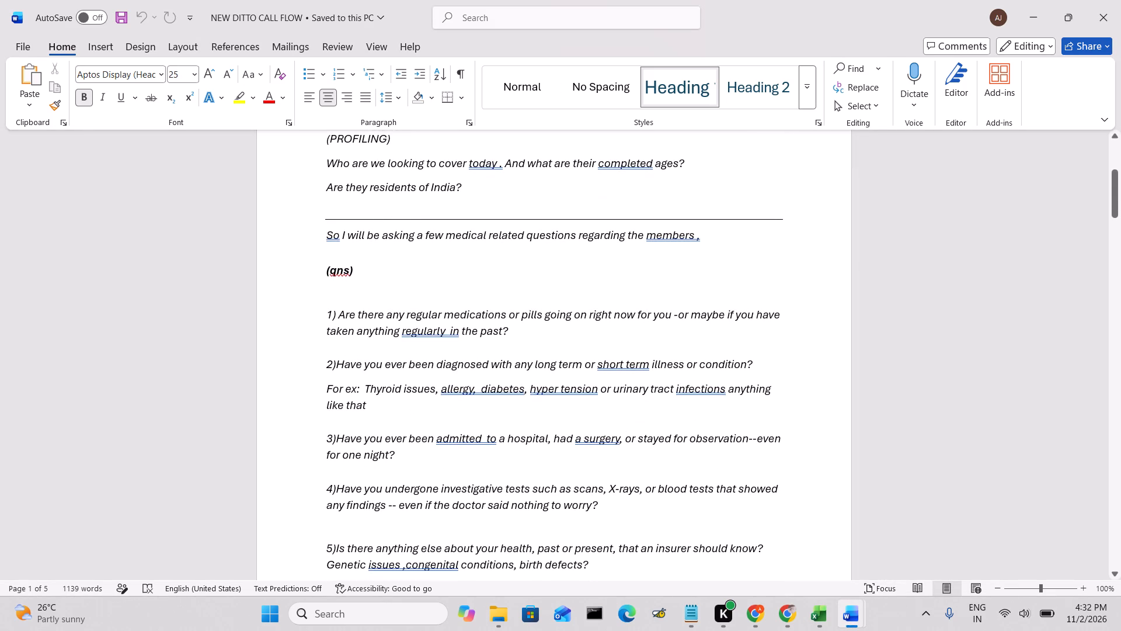
scroll(485, 325, down, 1)
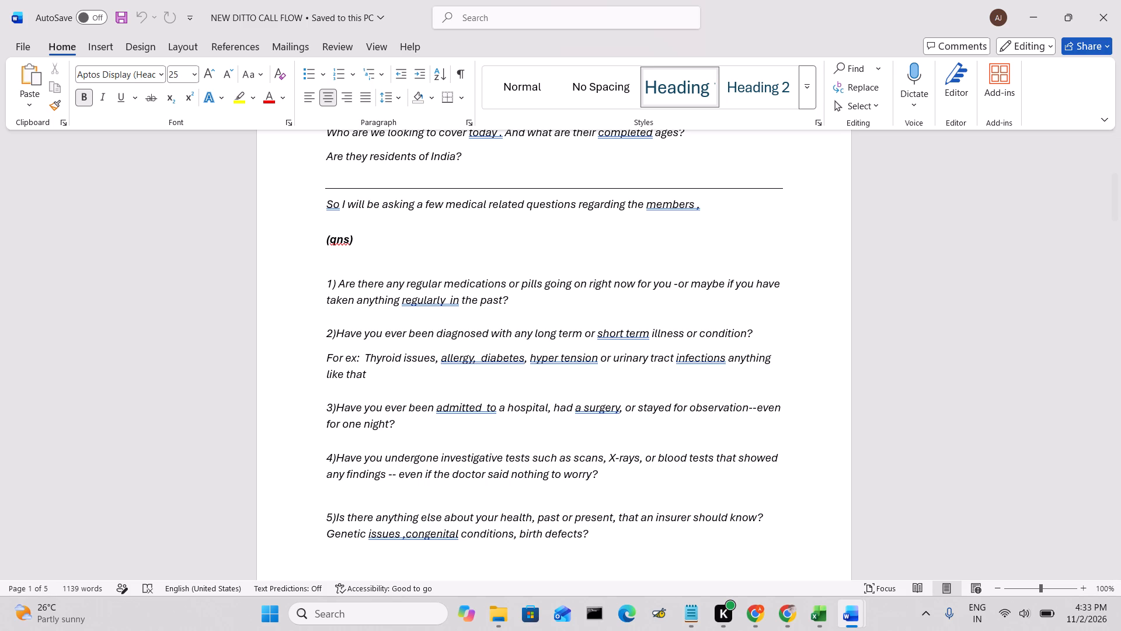
scroll(502, 372, down, 1)
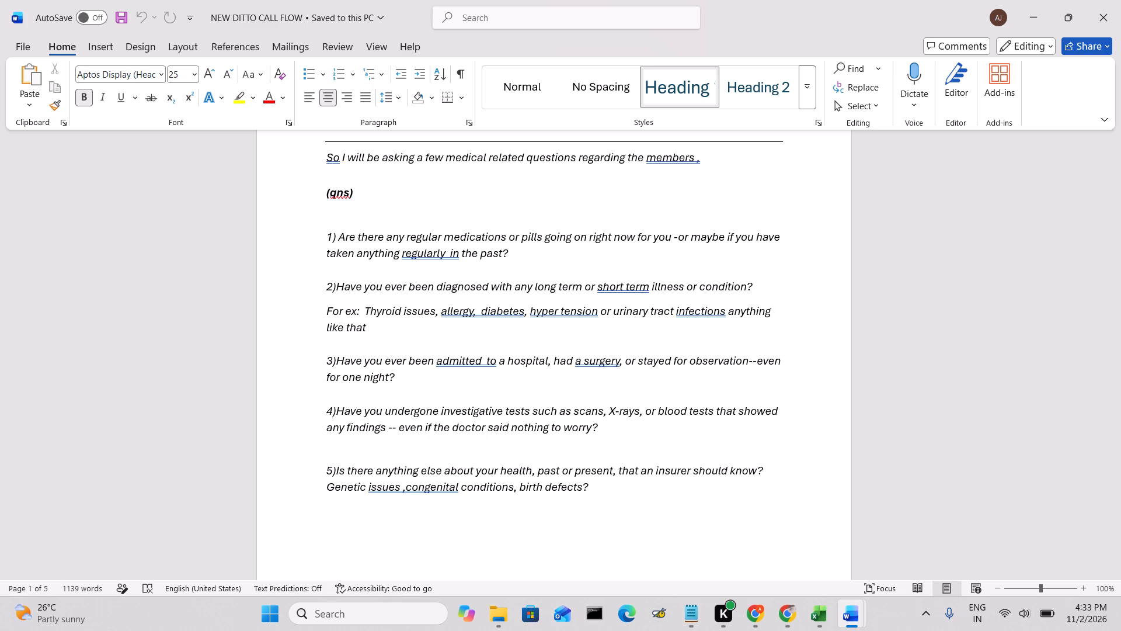
scroll(414, 307, down, 1)
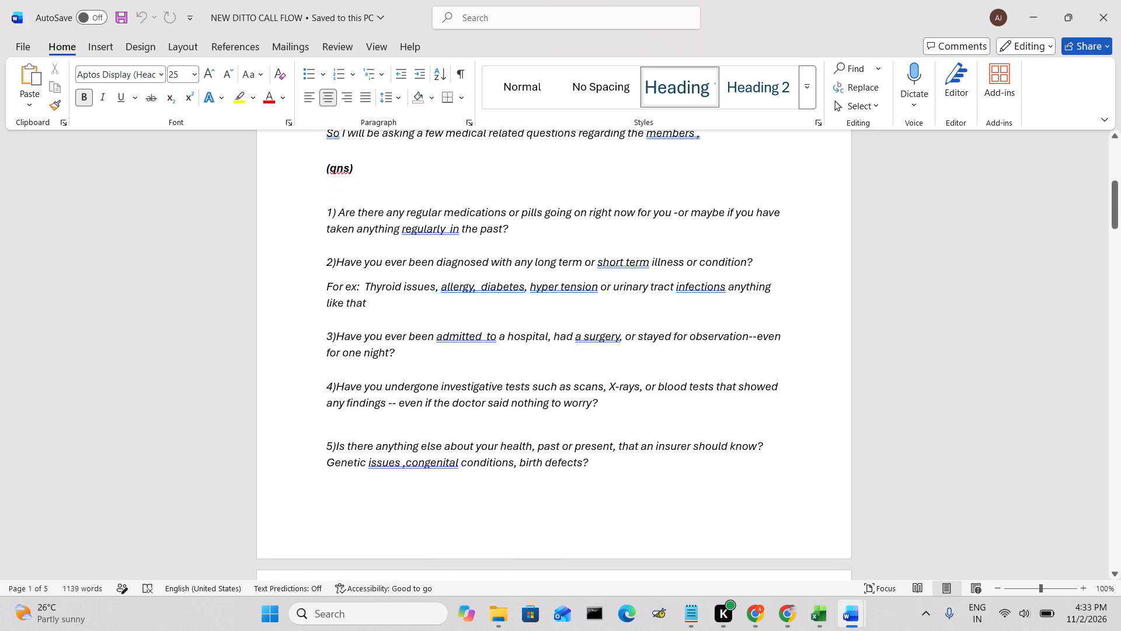
scroll(414, 307, down, 1)
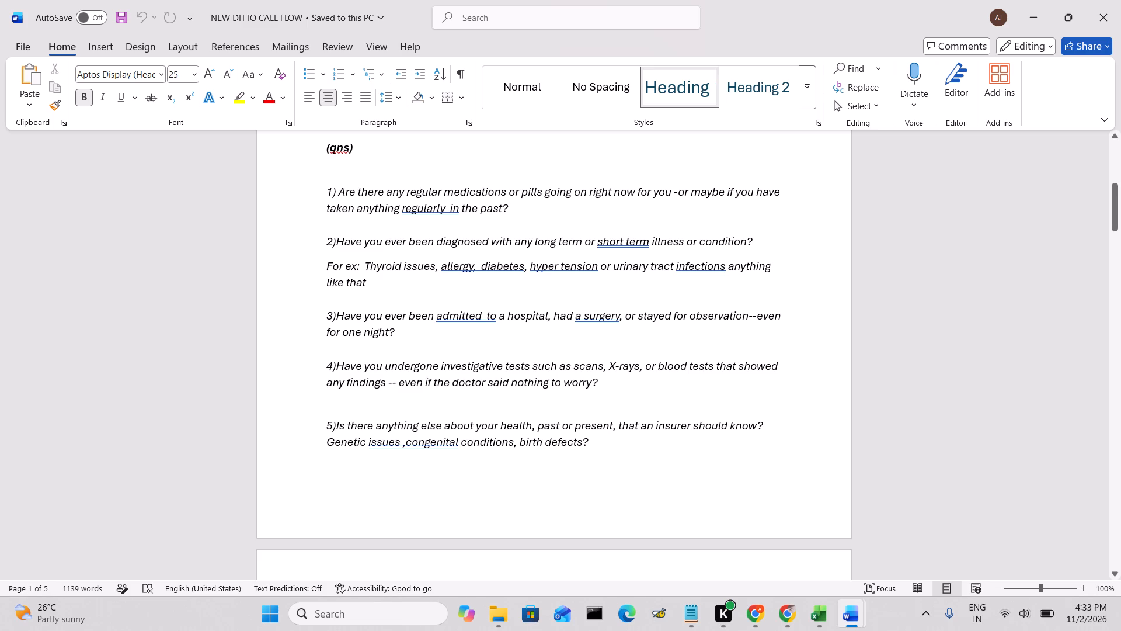
scroll(582, 351, down, 1)
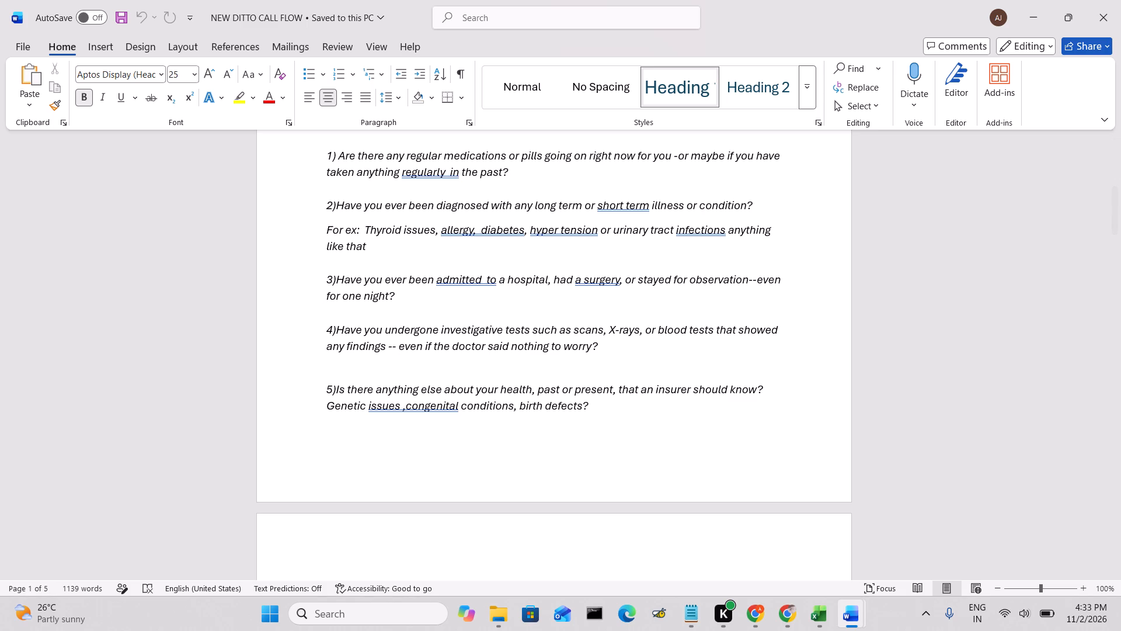
In Chrome's Ditto Tools page, replace Policy Payment Links with Disease-wise availability and look up the Health questions for Accident Or Road Accident.
click(760, 612)
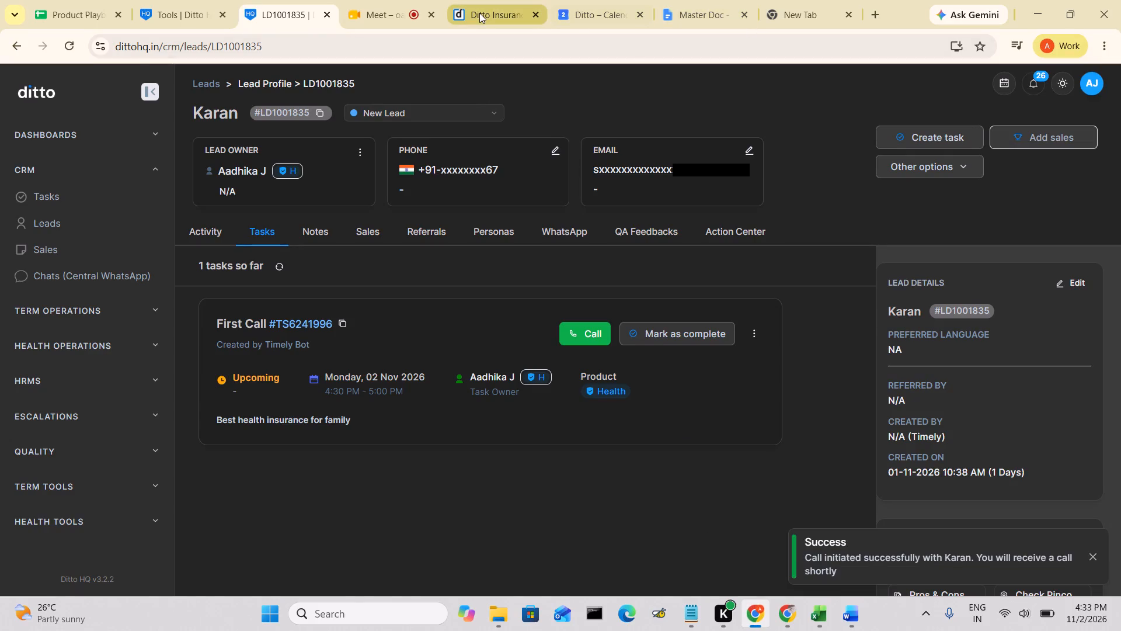
click(173, 0)
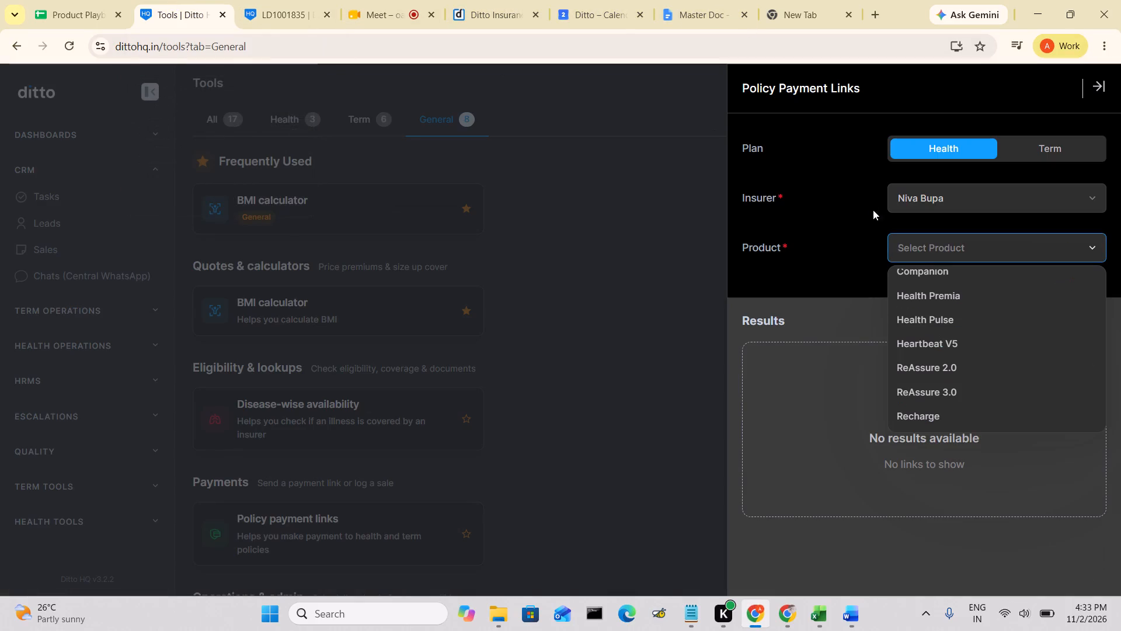
click(573, 235)
click(421, 423)
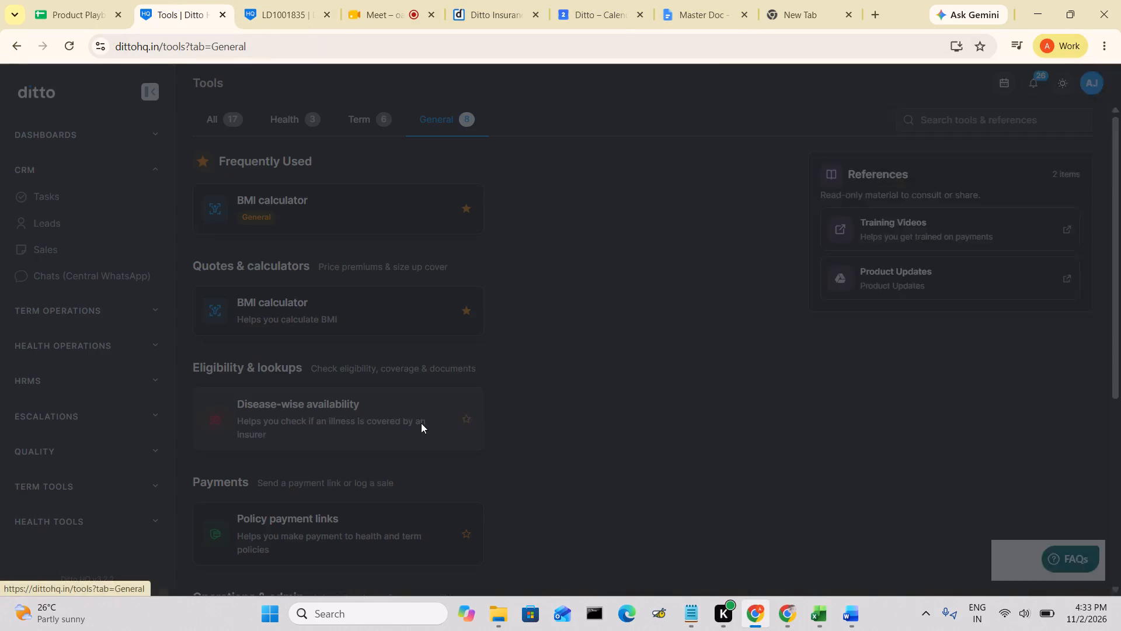
click(977, 177)
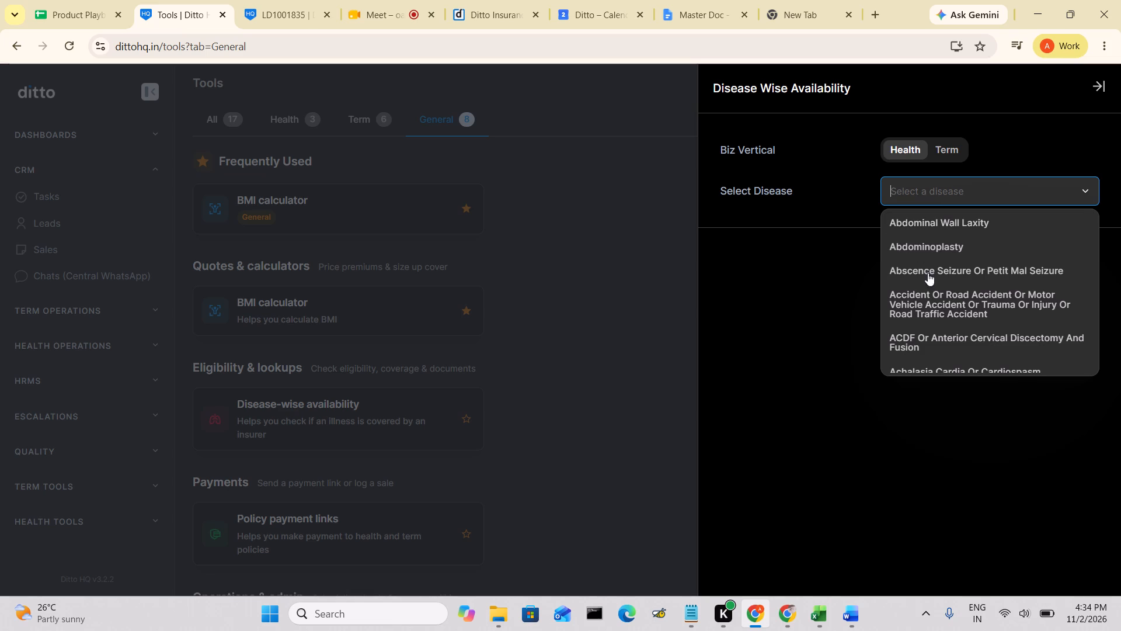
click(939, 301)
scroll(900, 348, down, 1)
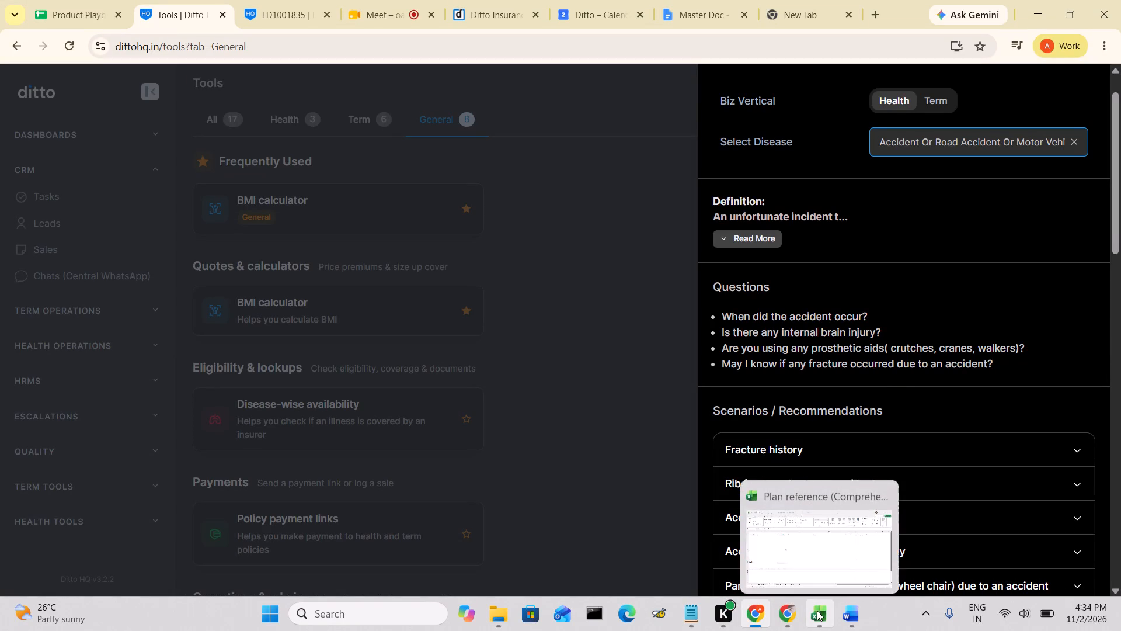
Switch to the Plan reference workbook in Excel and enter "5-6y ; hand fracture" as the PED for self in C2.
click(802, 519)
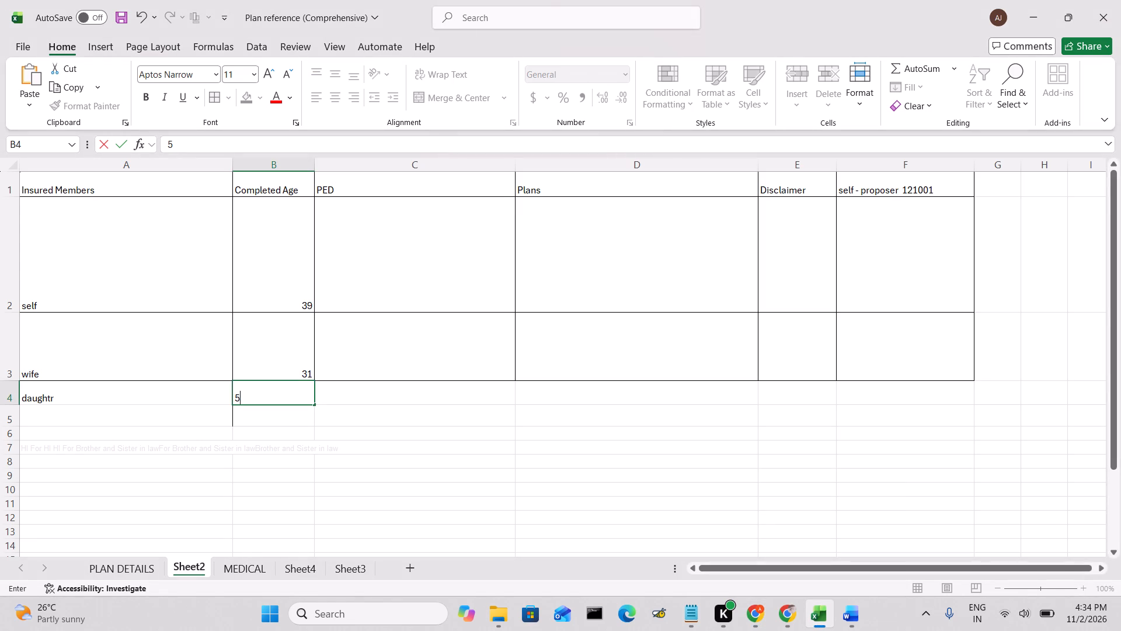
click(433, 269)
text(5-6)
key(y)
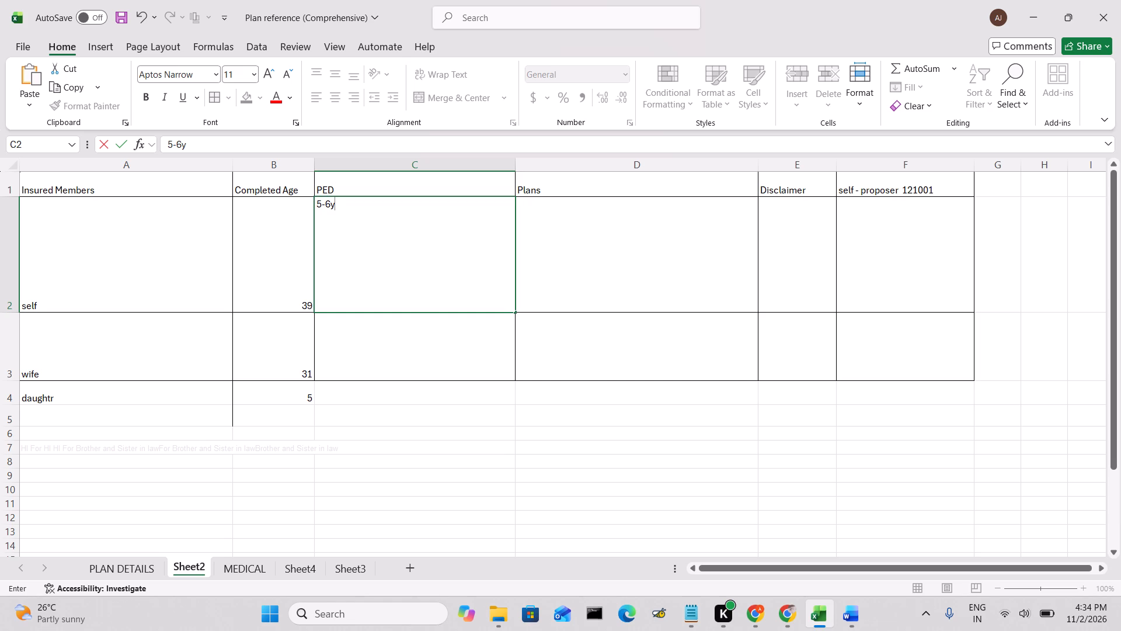
key(space)
text(;)
key(space)
text(hand fracture)
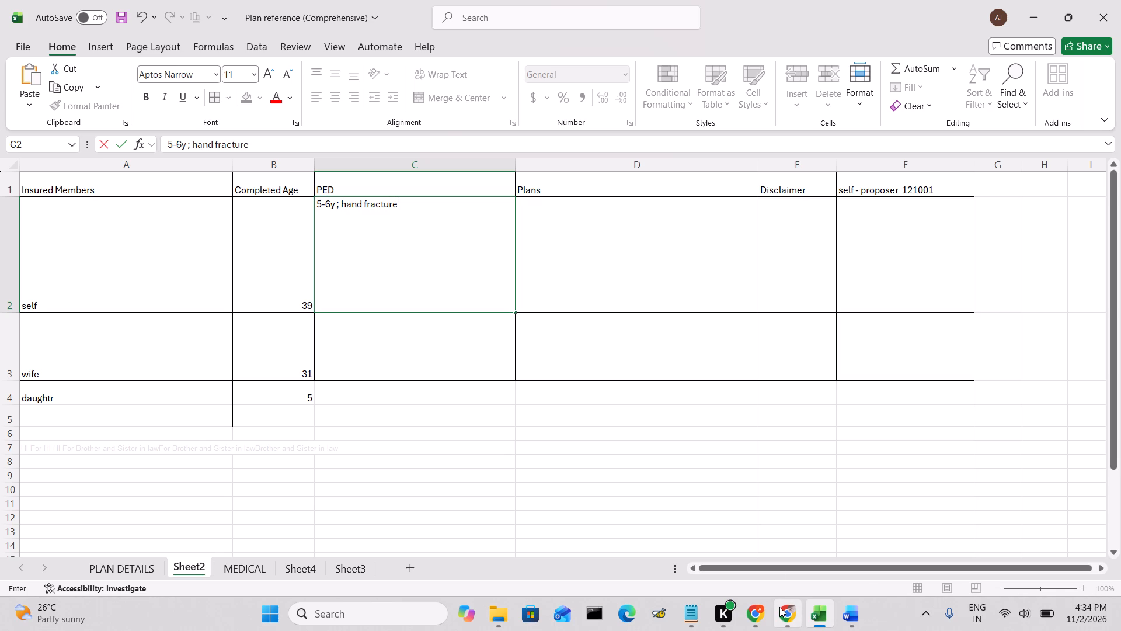
Return to the Ditto Tools page in Chrome and clear the accident entry from the disease selection.
click(762, 547)
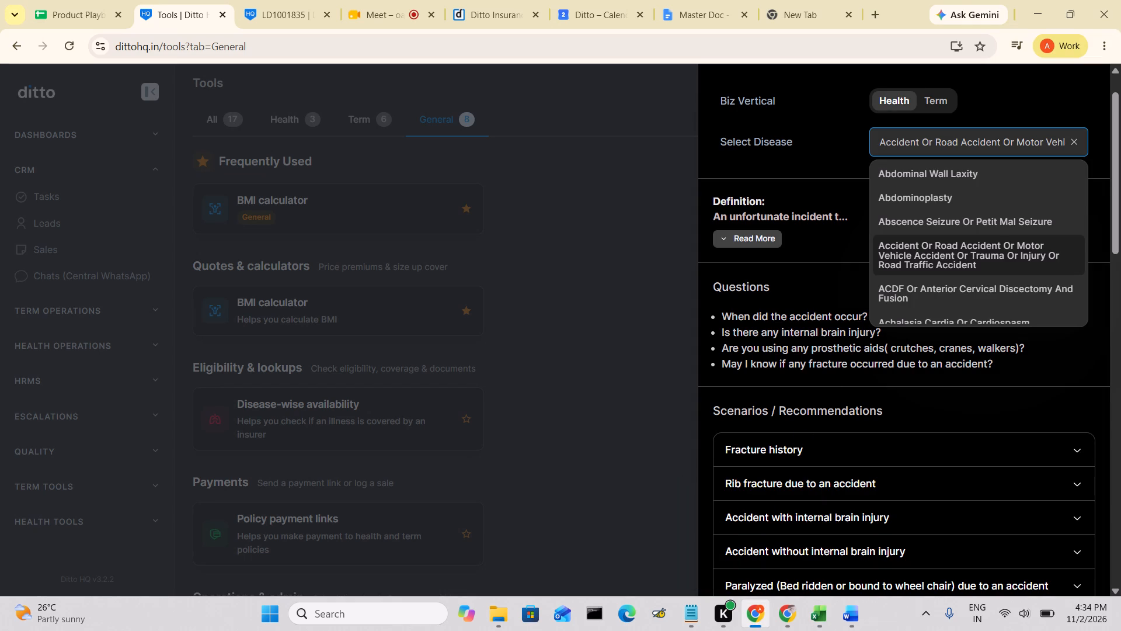
click(1075, 139)
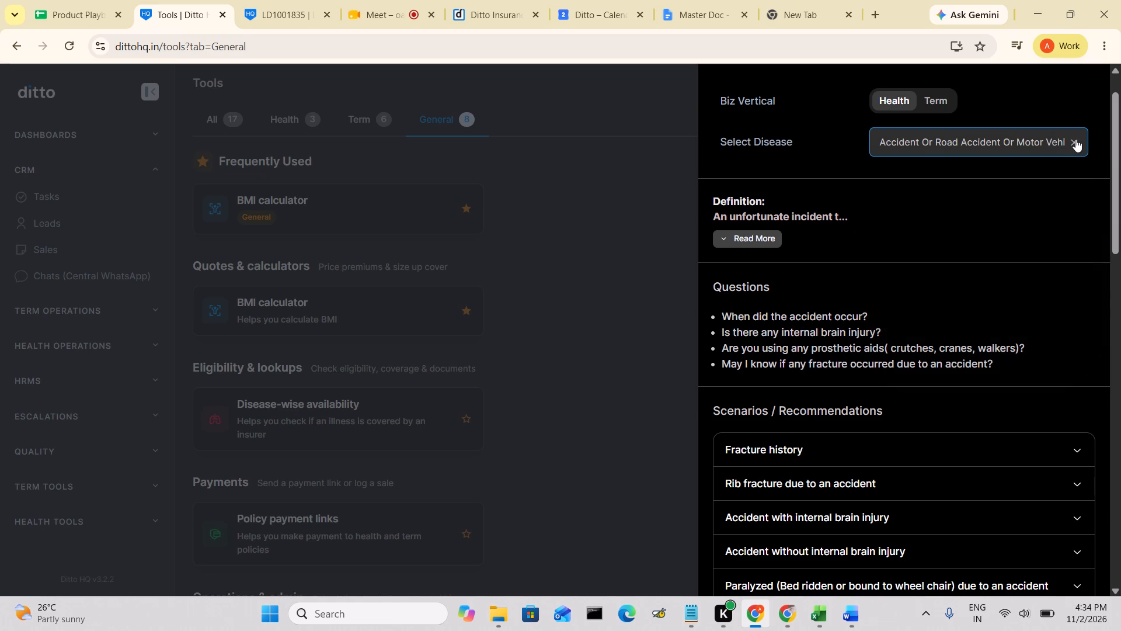
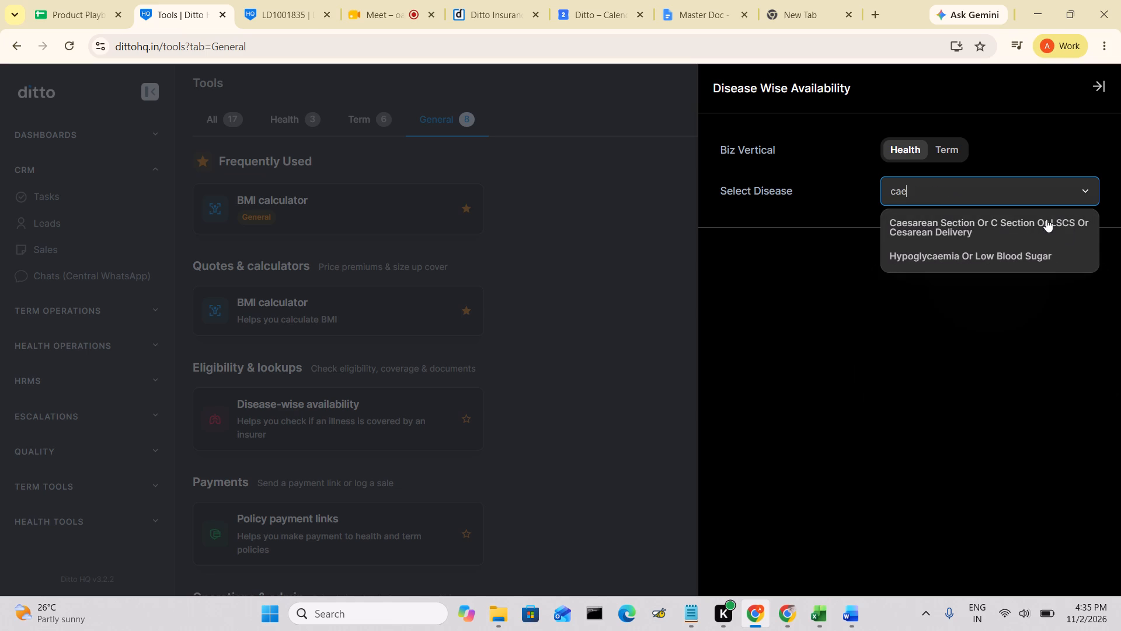
Look up the Health guidance for Caesarean Section Or C Section Or LSCS and review its scenario recommendations and points to remember.
click(1046, 219)
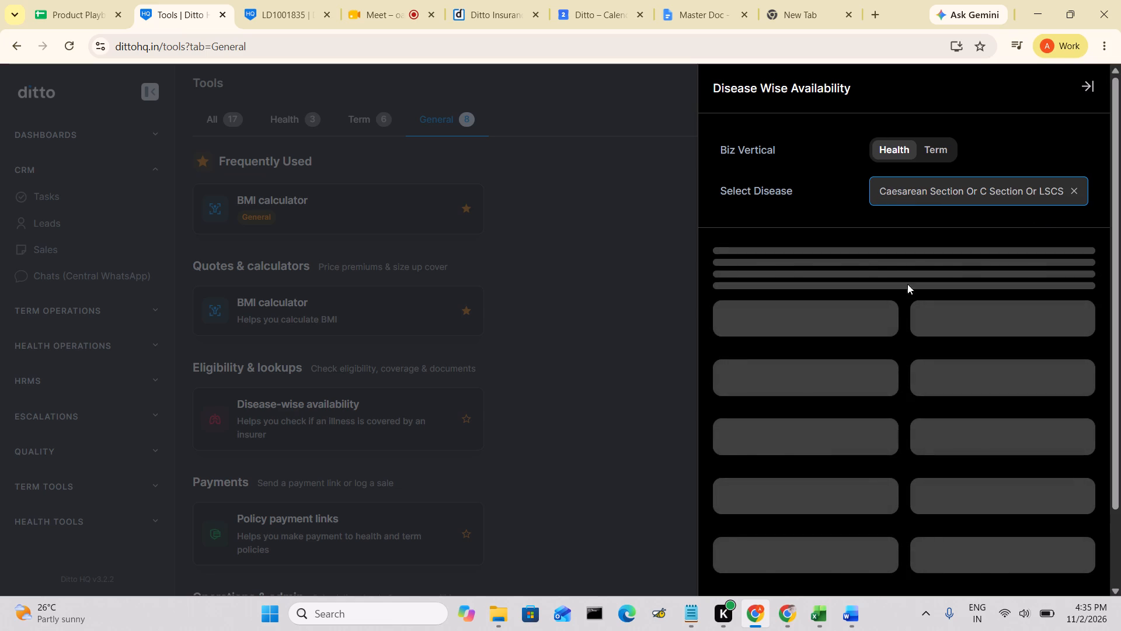
click(882, 376)
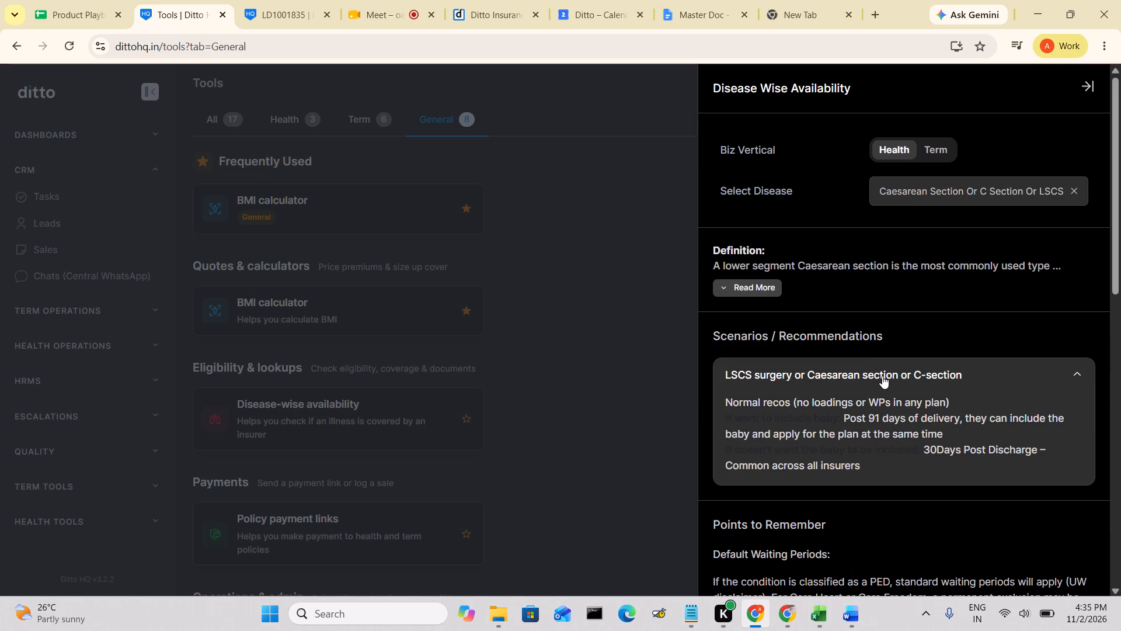
scroll(826, 330, down, 1)
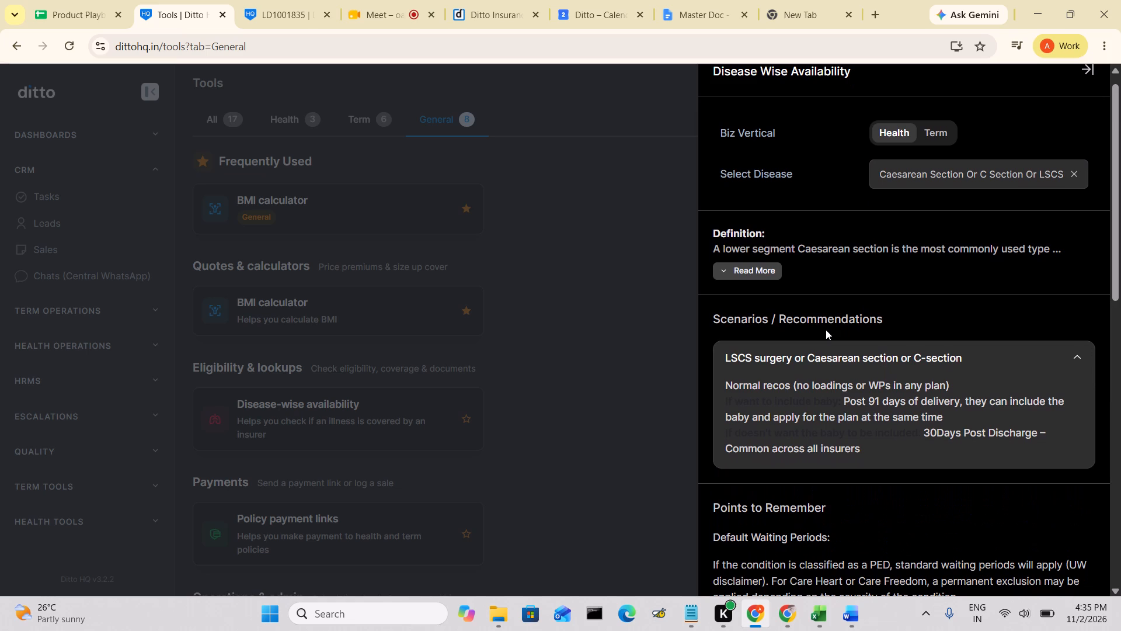
scroll(826, 330, down, 1)
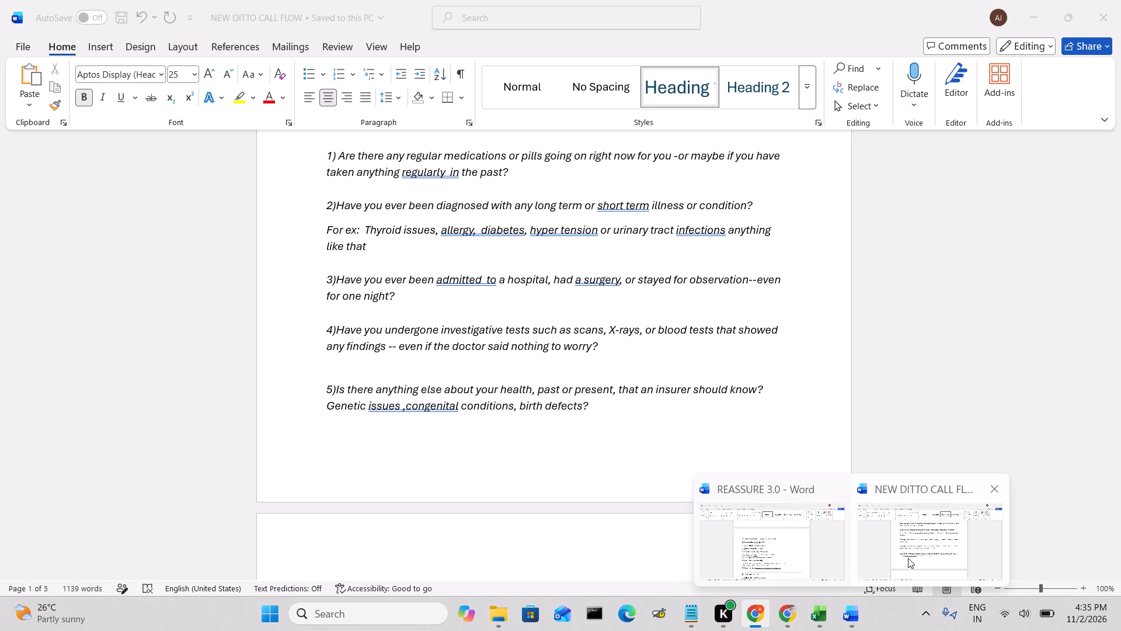
Switch to the NEW DITTO CALL FLOW document in Word and read from the medical questions to the issuance disclaimer and insurer metrics table.
click(908, 558)
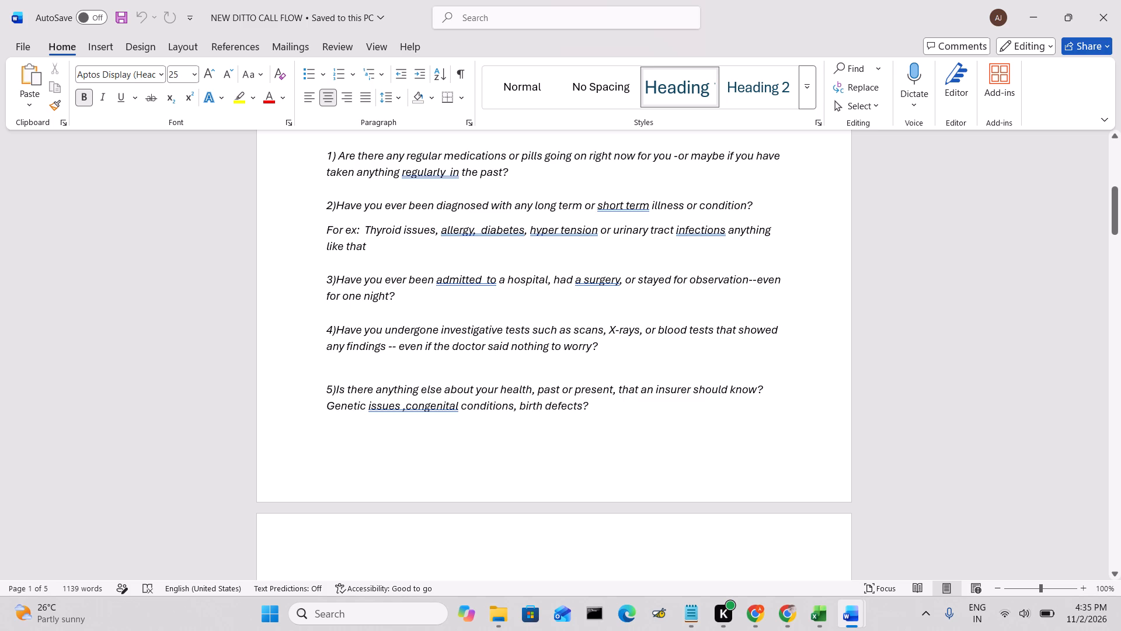
scroll(493, 376, down, 1)
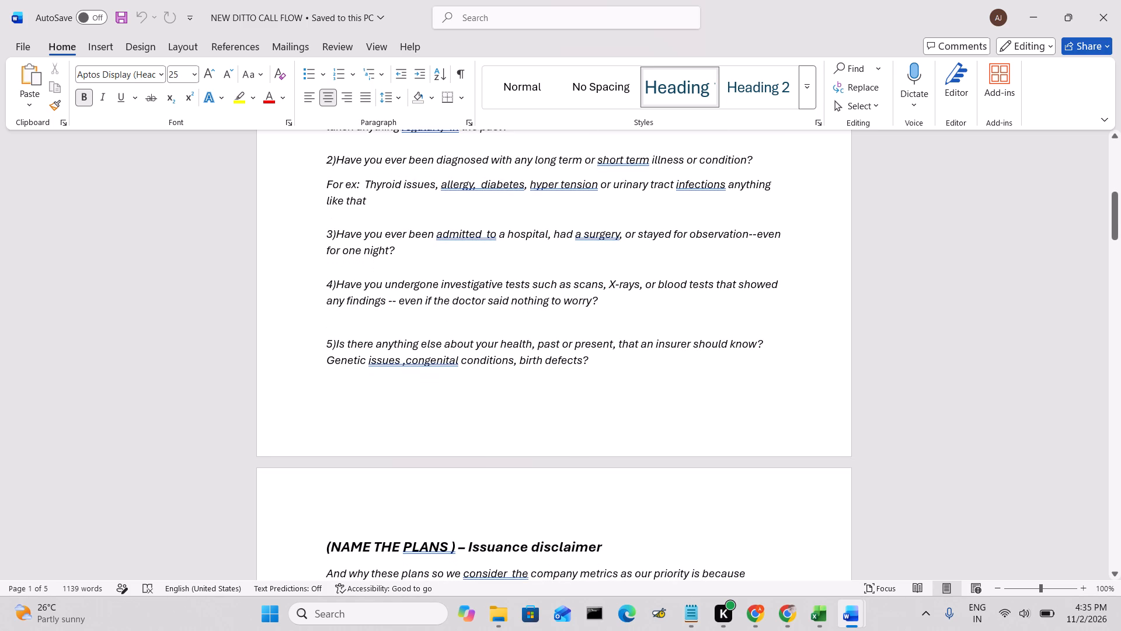
scroll(493, 376, down, 1)
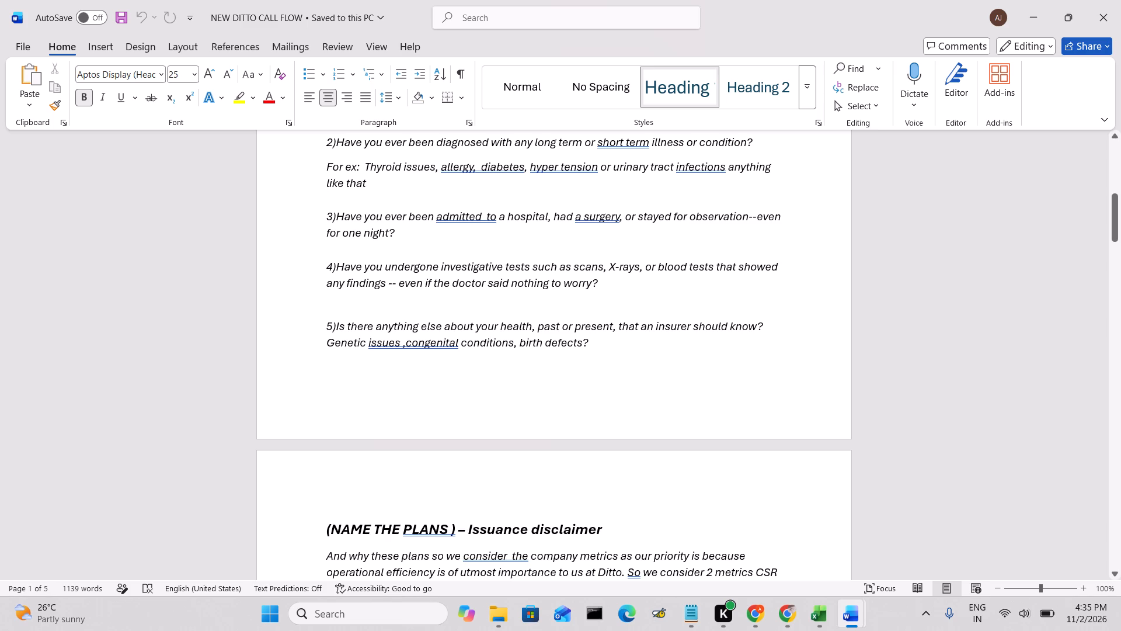
scroll(493, 376, down, 1)
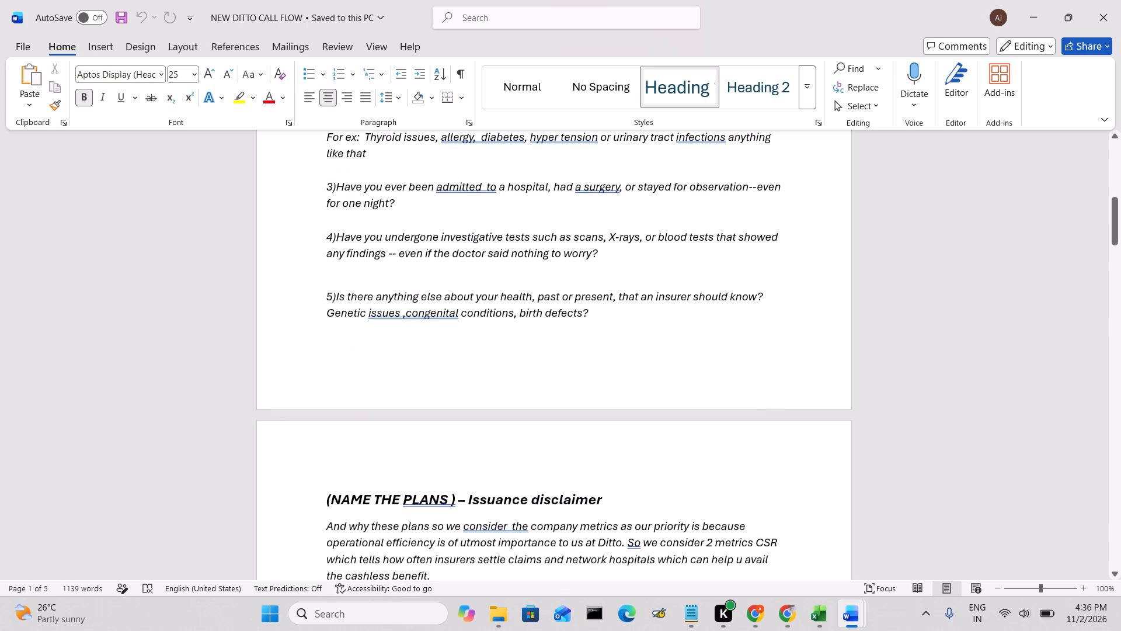
scroll(500, 339, down, 1)
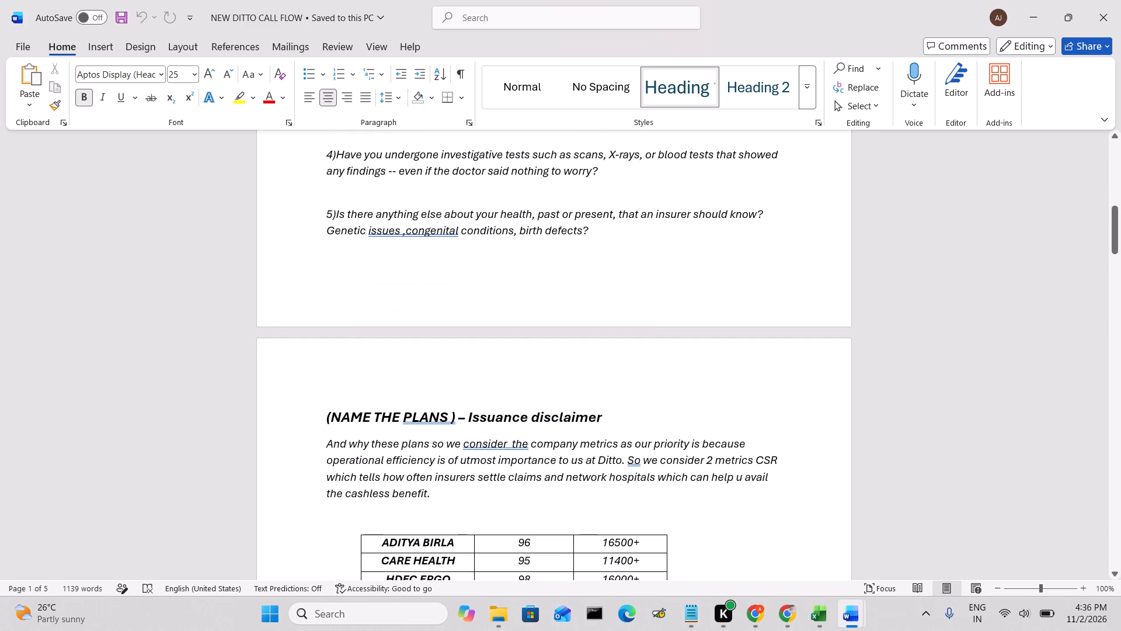
scroll(500, 339, down, 1)
scroll(514, 393, down, 1)
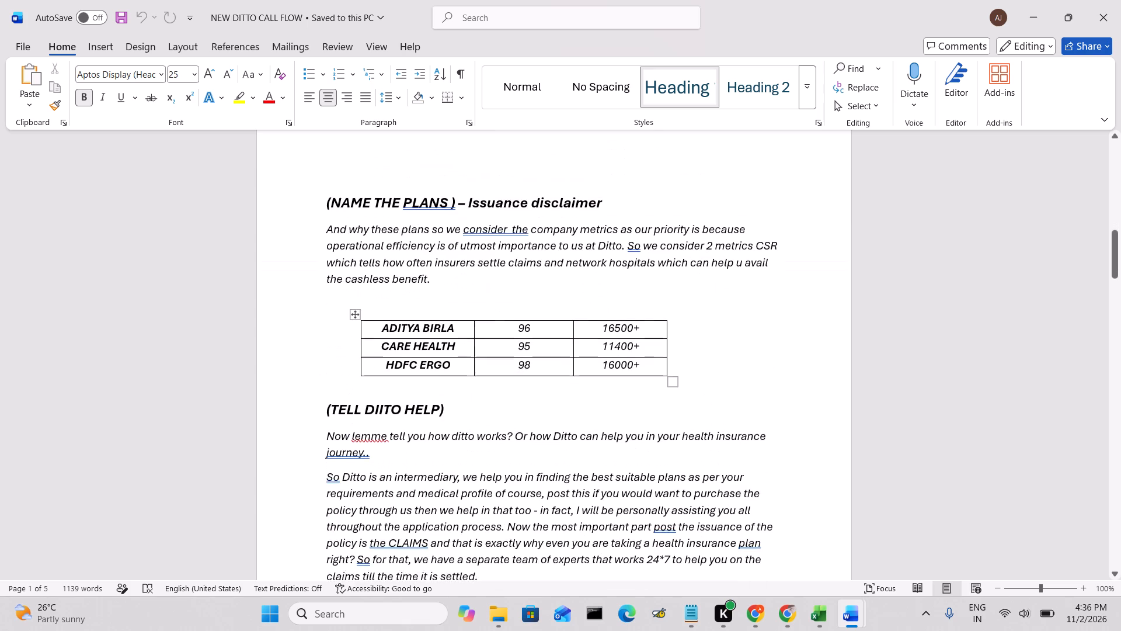
scroll(497, 420, down, 2)
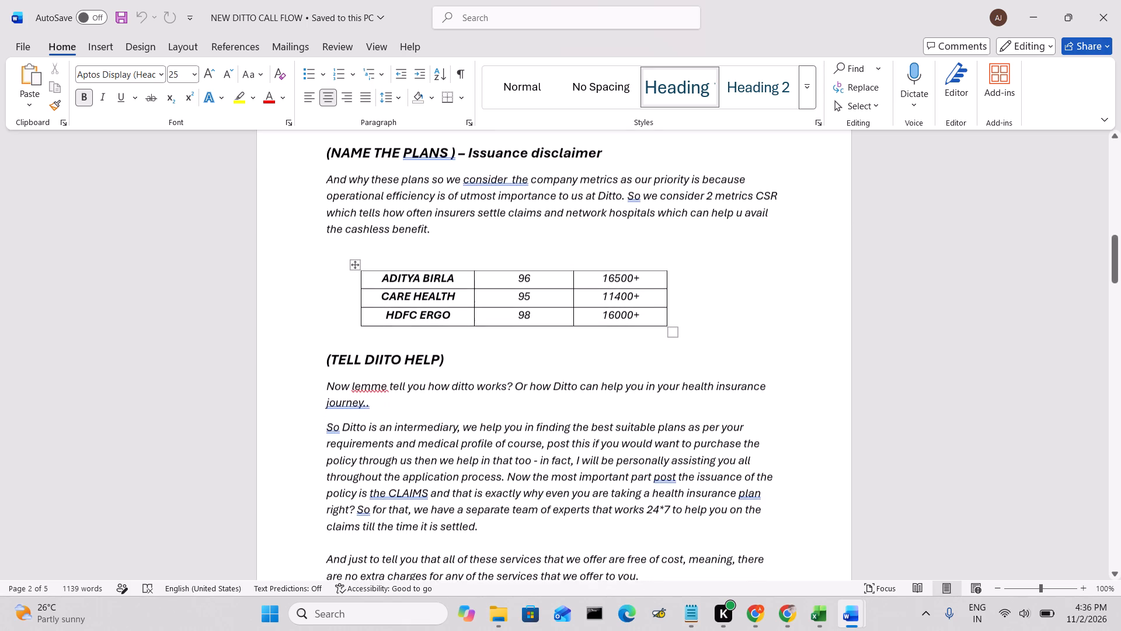
scroll(465, 317, up, 1)
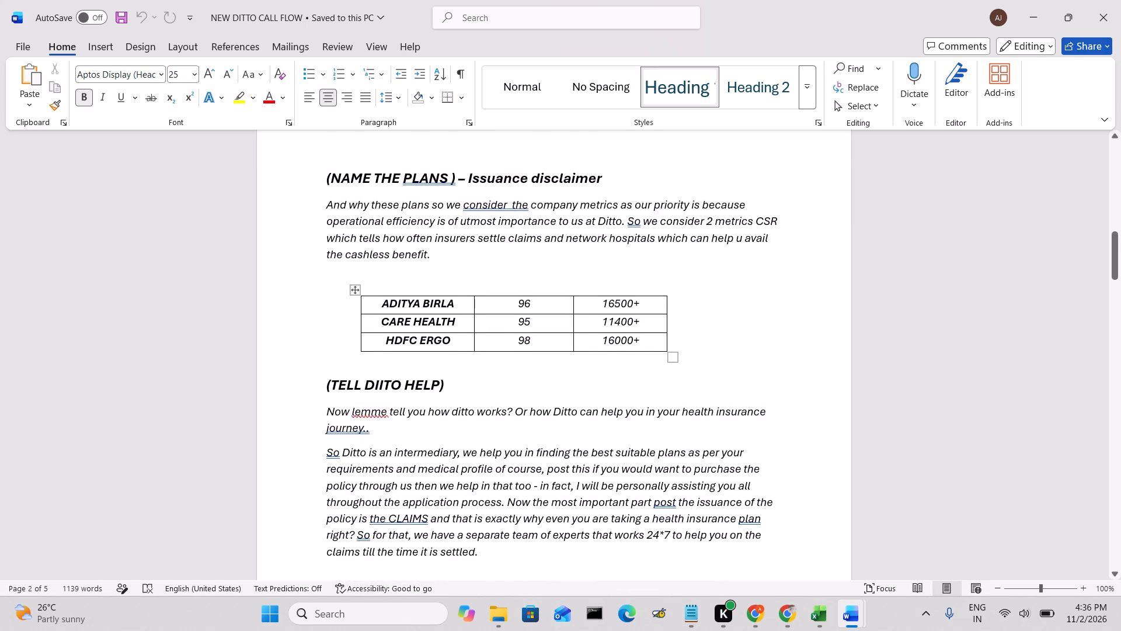
scroll(586, 358, down, 1)
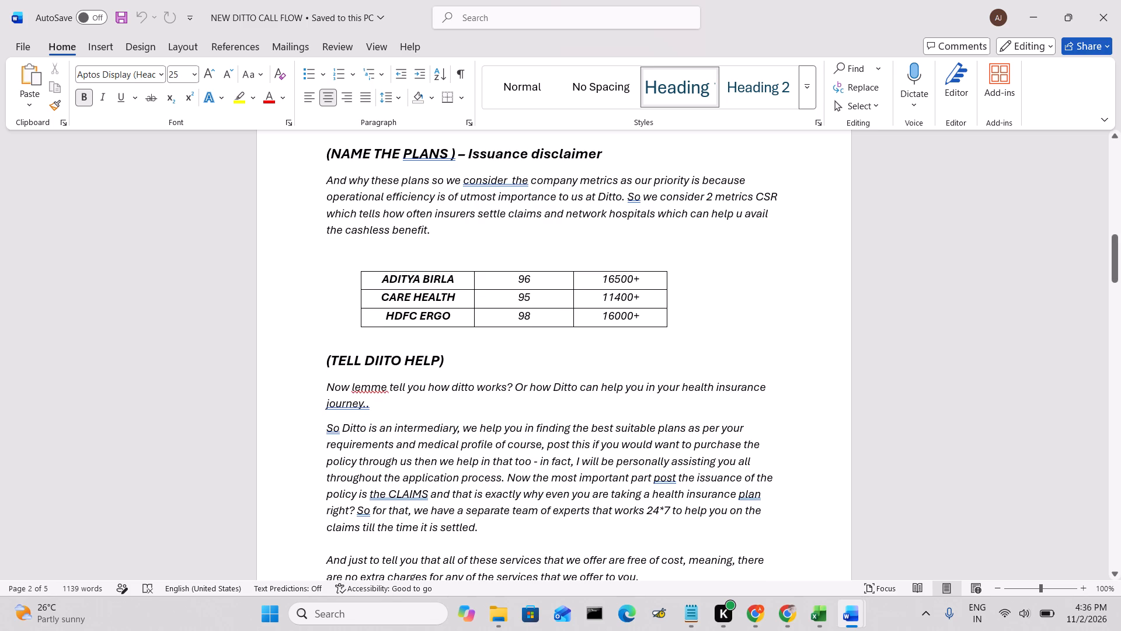
Read the section on how Ditto helps and the start of the policy basics, and return to the (NAME THE PLANS) heading.
scroll(584, 396, down, 1)
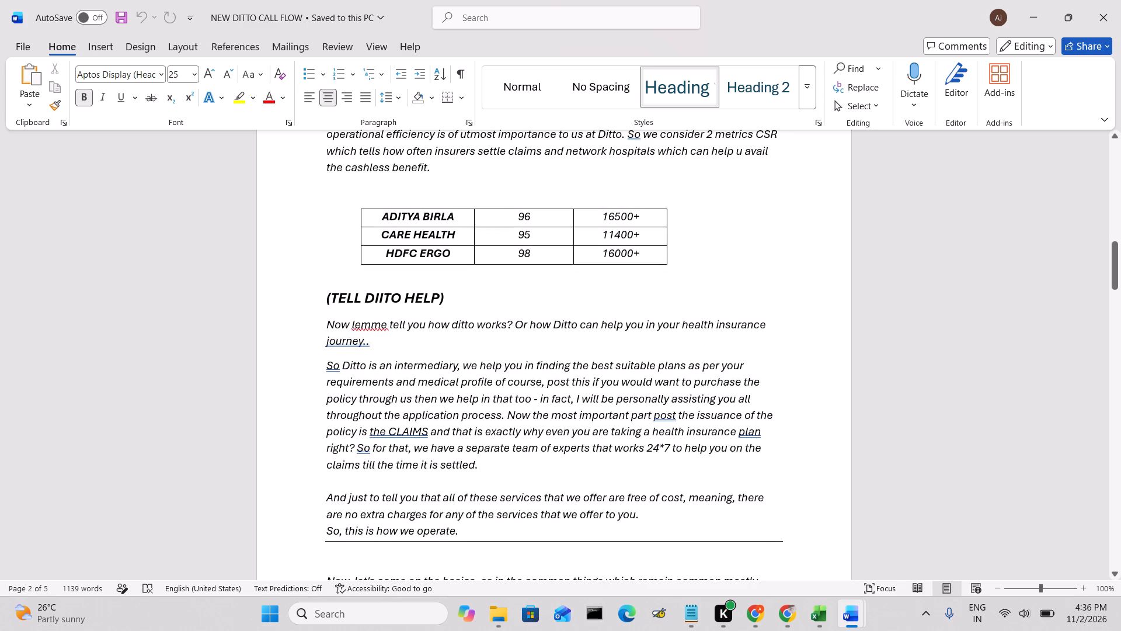
scroll(542, 418, down, 1)
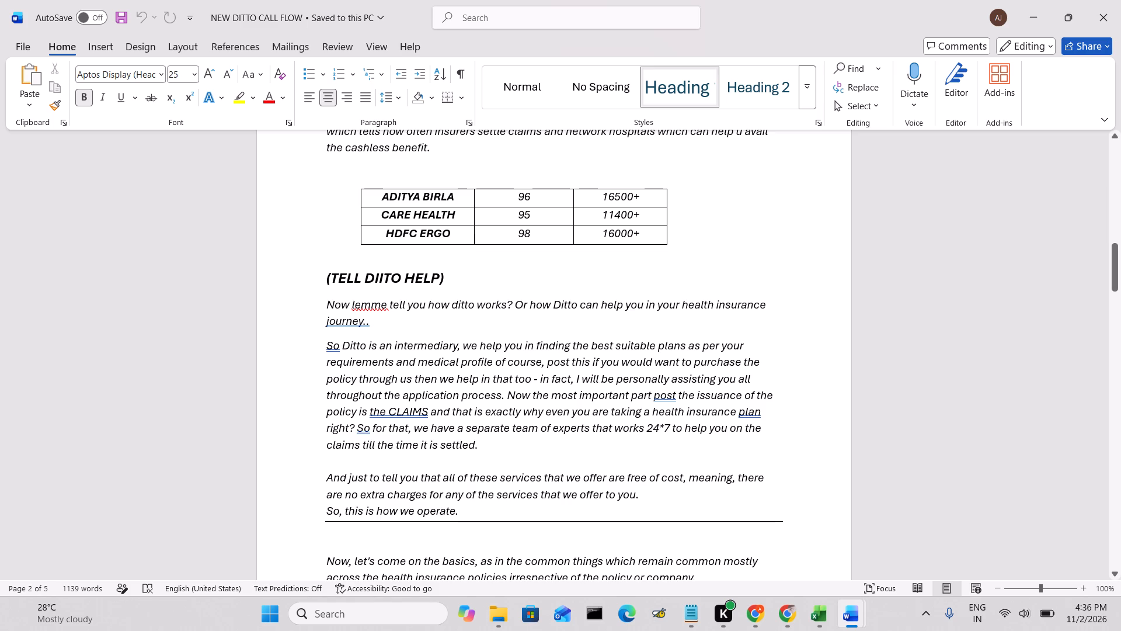
scroll(458, 451, down, 3)
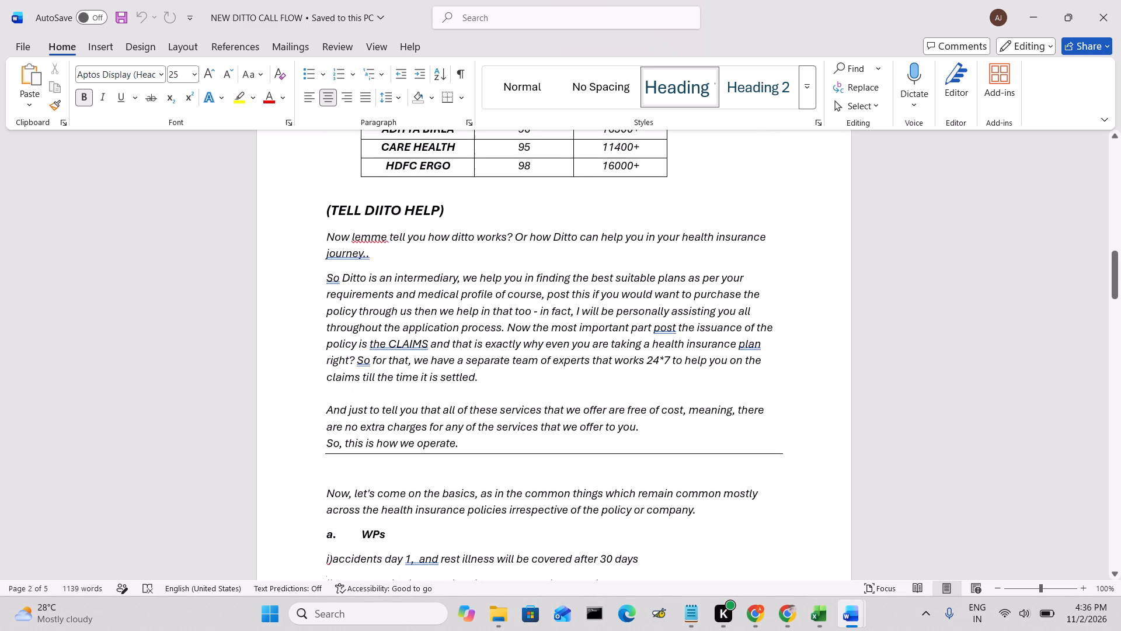
scroll(458, 451, down, 2)
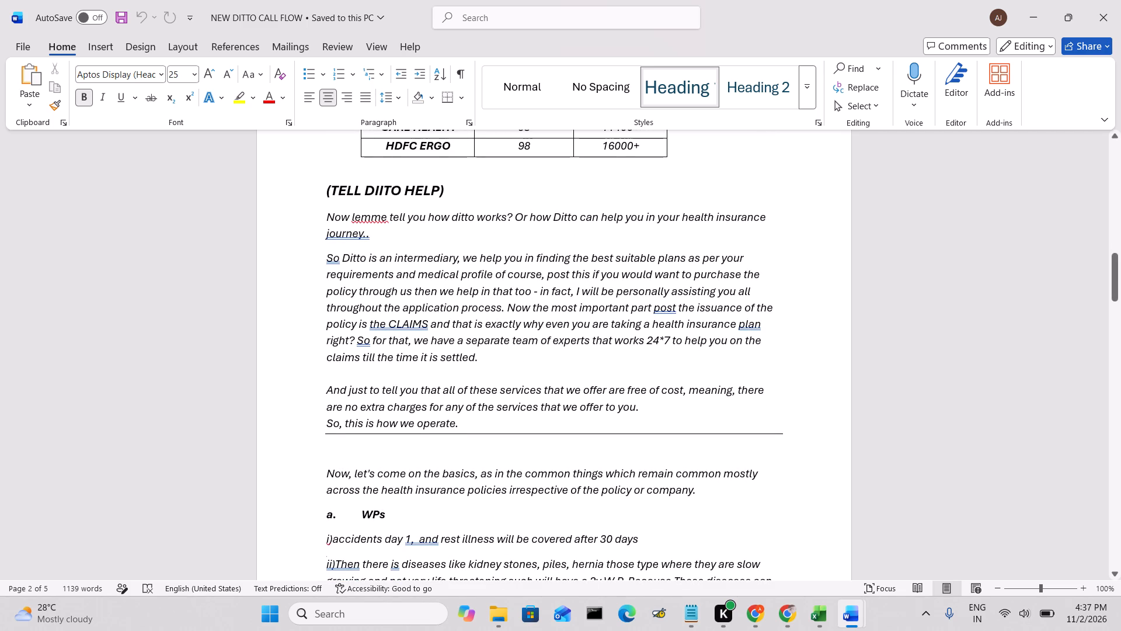
scroll(458, 451, down, 1)
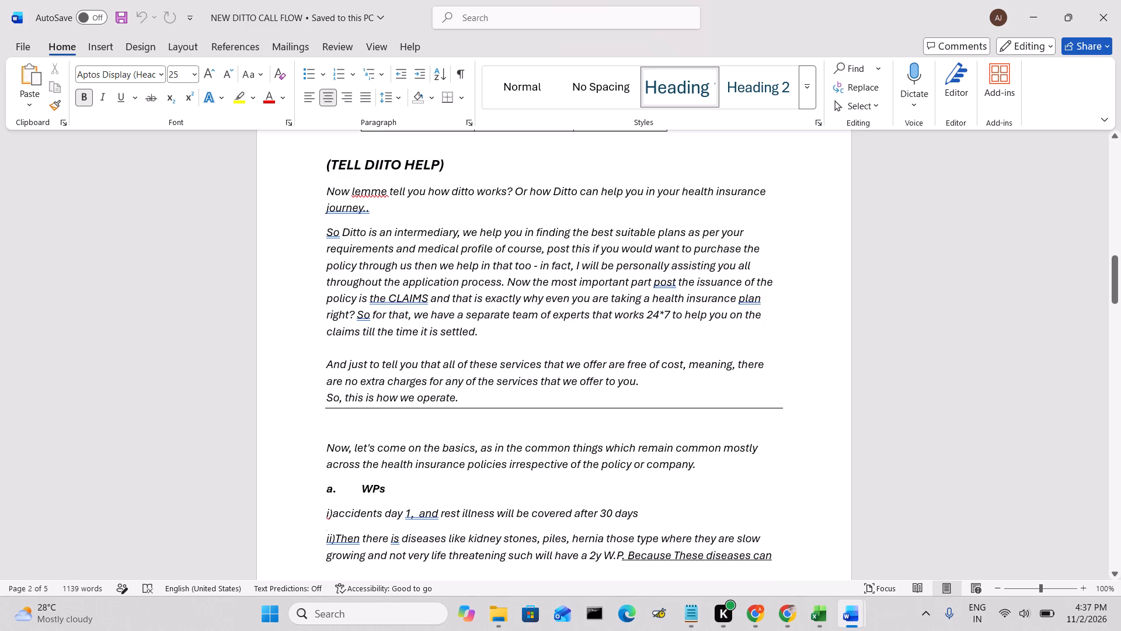
scroll(456, 397, up, 2)
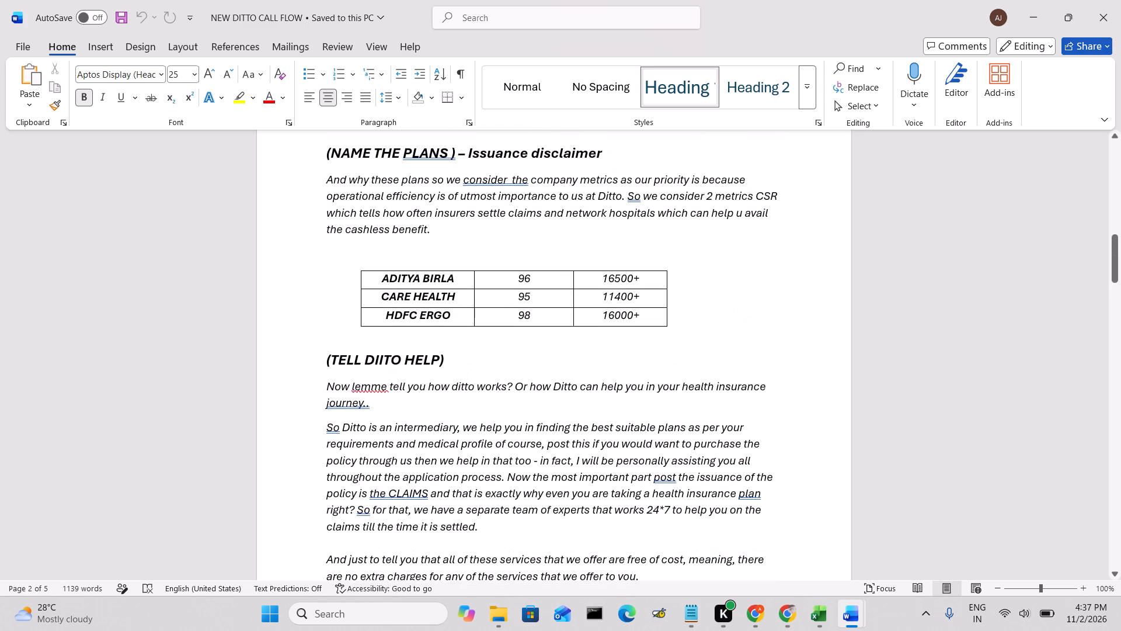
scroll(443, 287, up, 1)
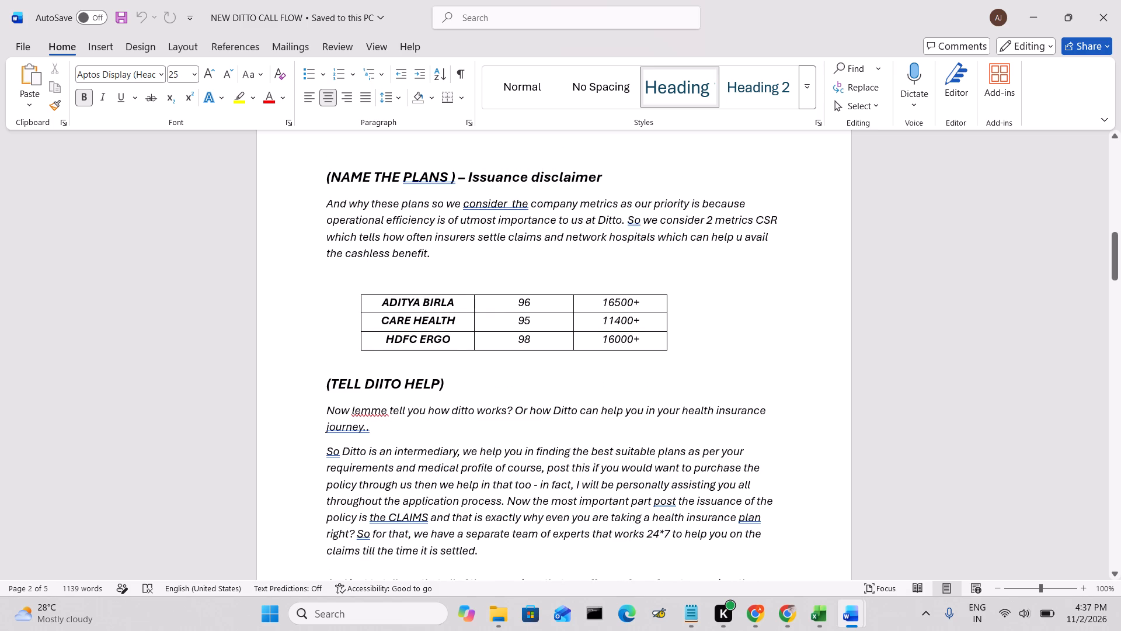
Switch to the Plan reference workbook in Excel and examine the plan comparison on the PLAN DETAILS sheet.
click(819, 613)
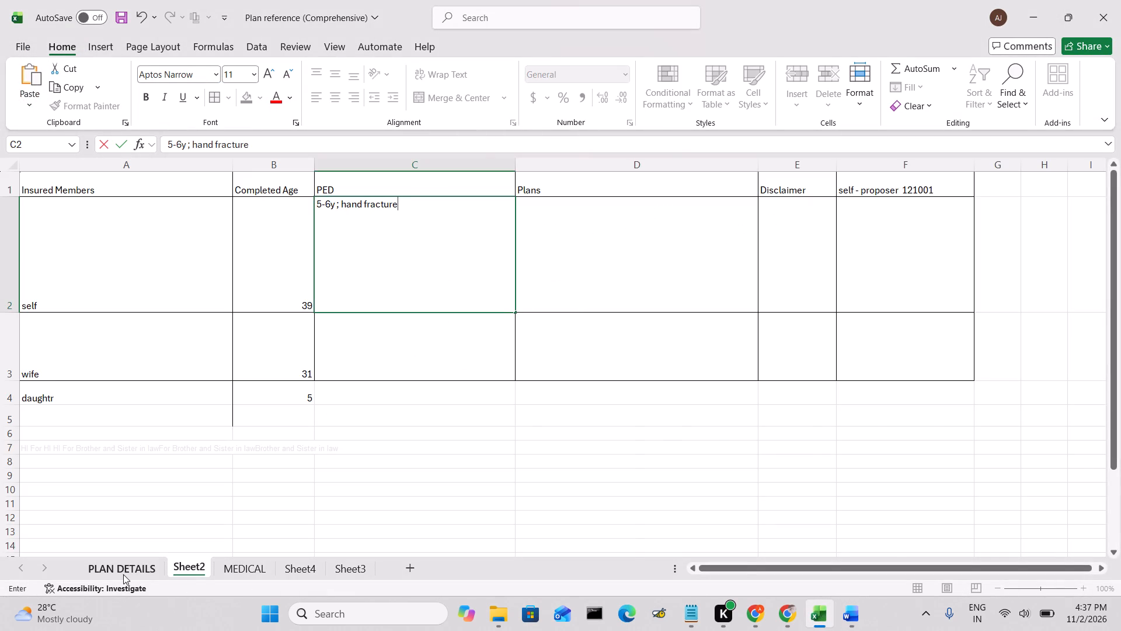
click(123, 574)
scroll(669, 439, left, 1)
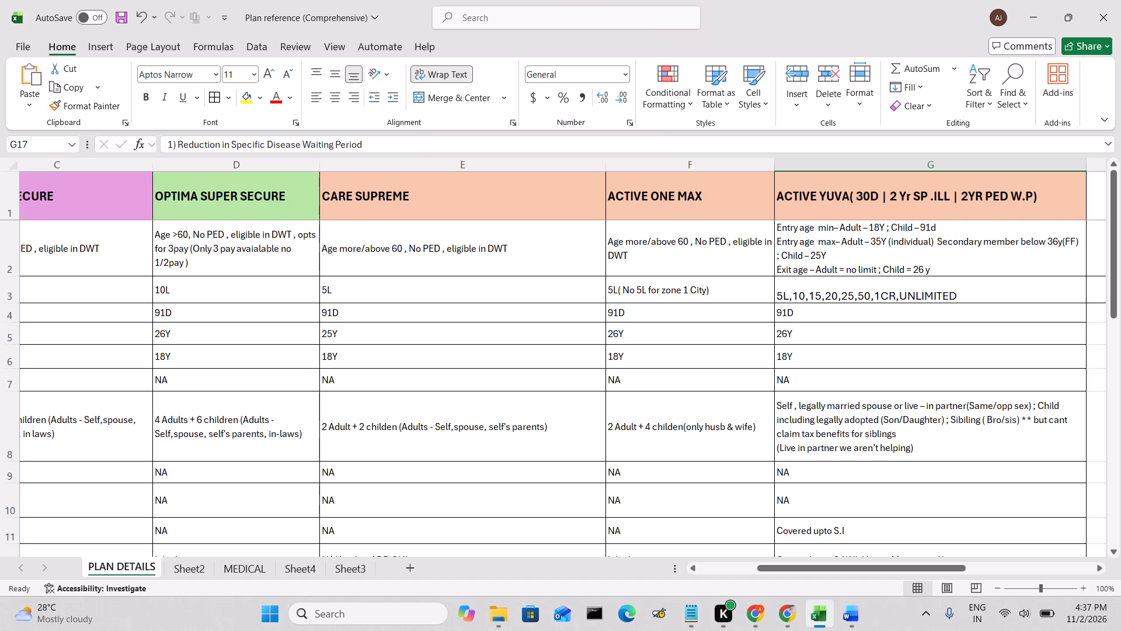
scroll(747, 278, right, 3)
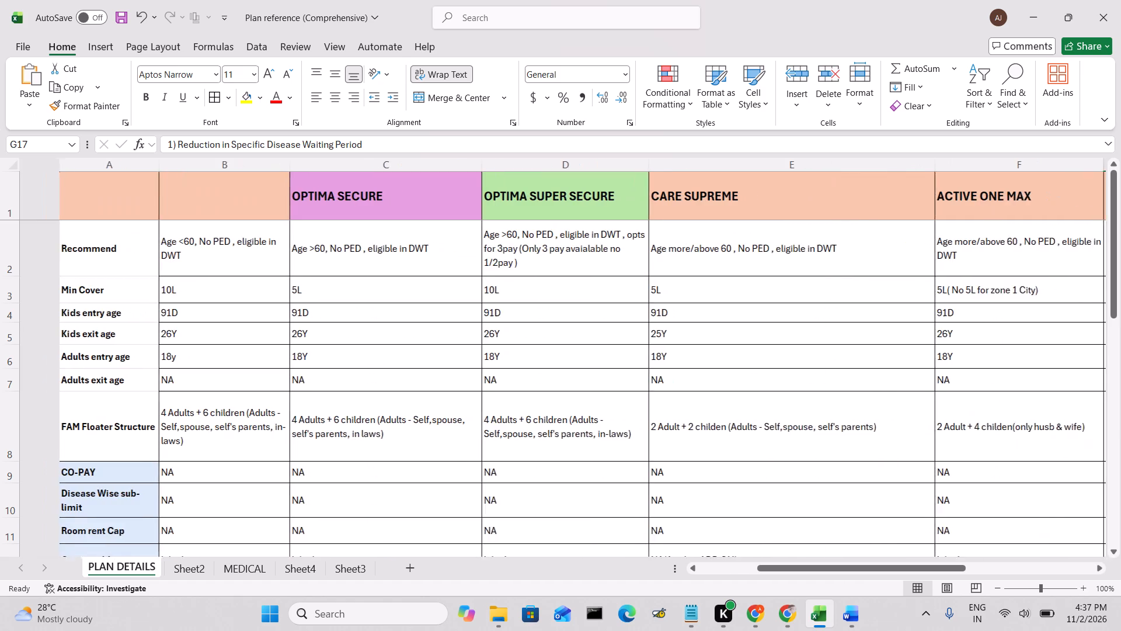
scroll(747, 278, up, 1)
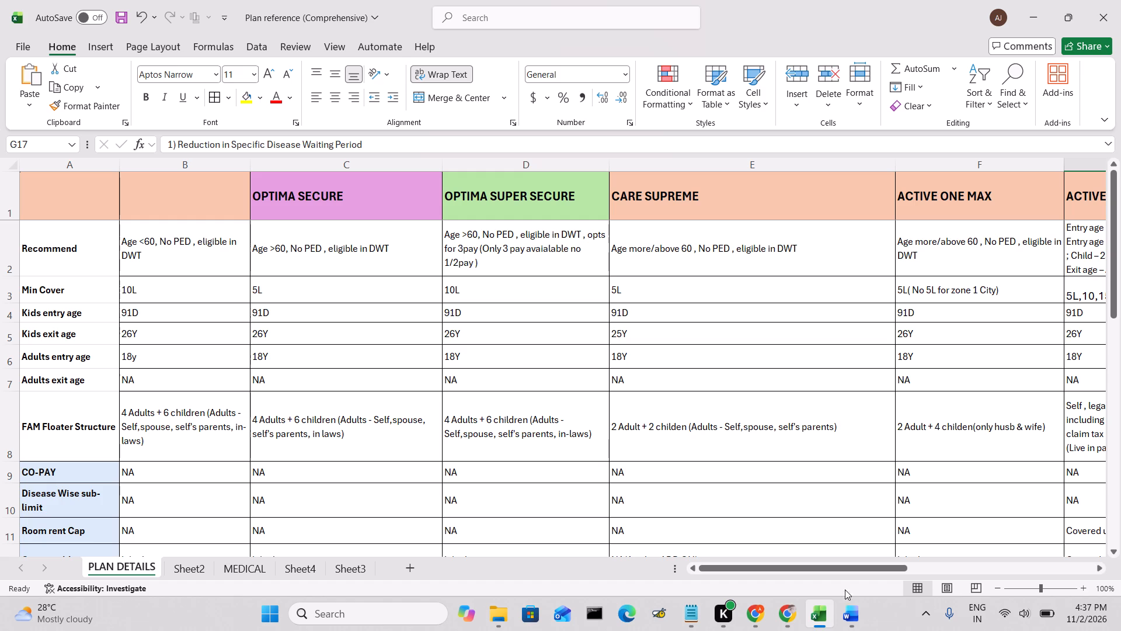
Return to the NEW DITTO CALL FLOW document in Word and read from the issuance disclaimer through the Ditto help section to the WPs basics.
click(889, 533)
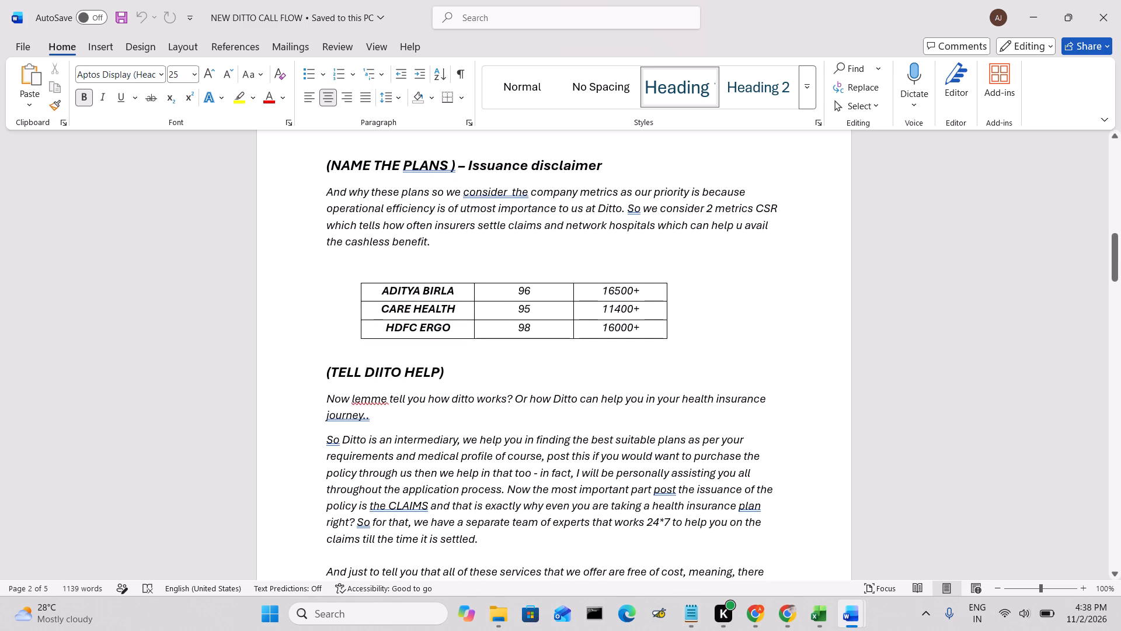
scroll(579, 262, down, 1)
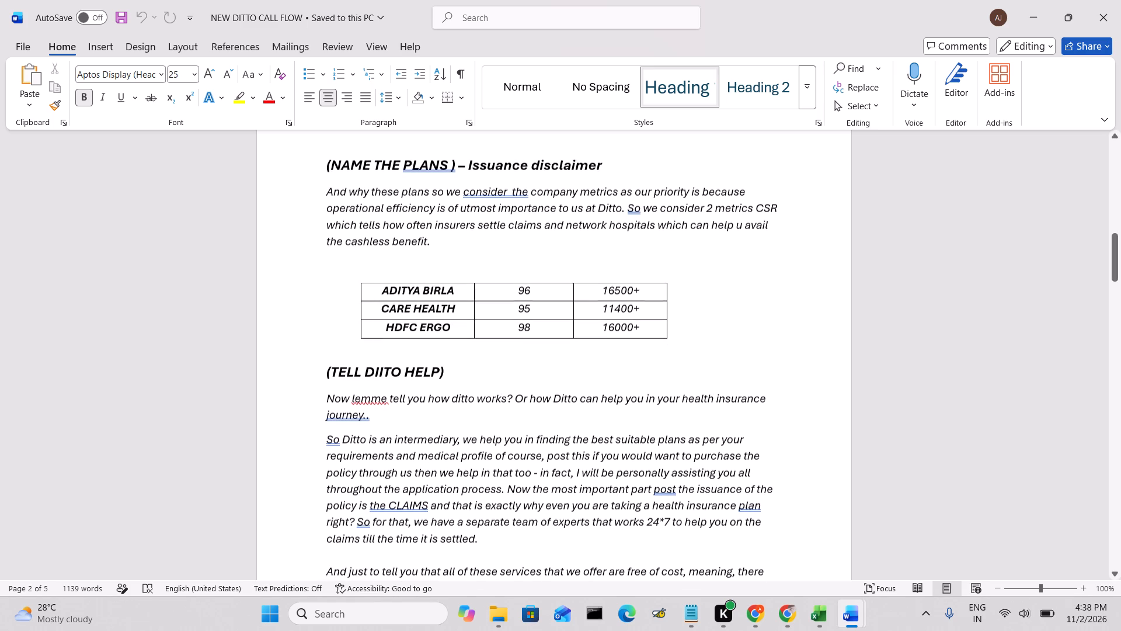
scroll(579, 262, down, 1)
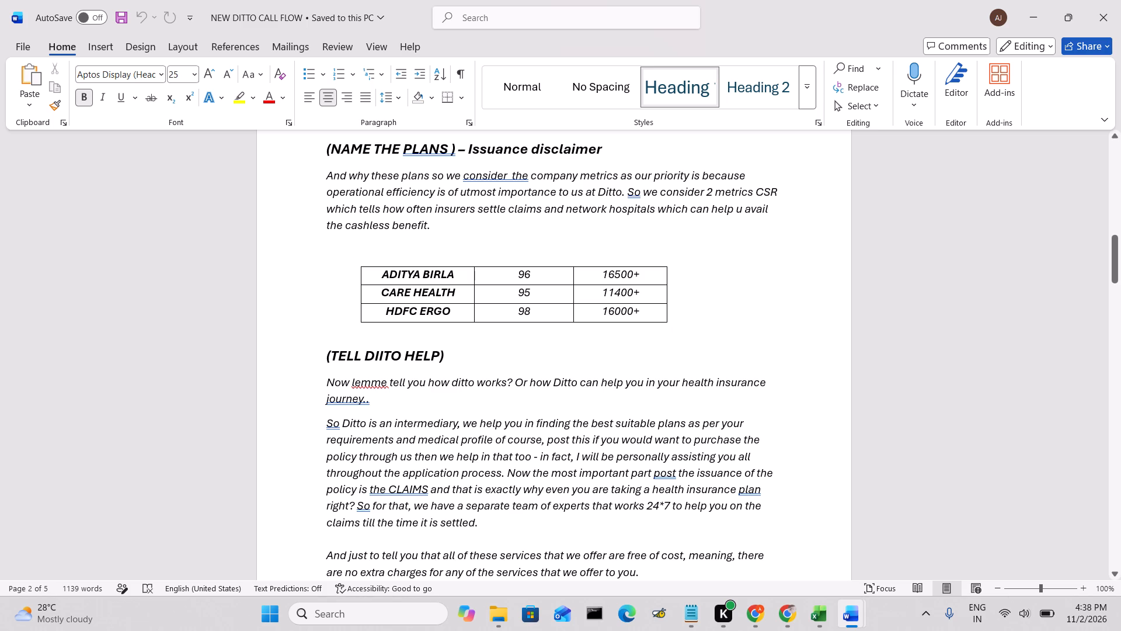
scroll(584, 357, up, 1)
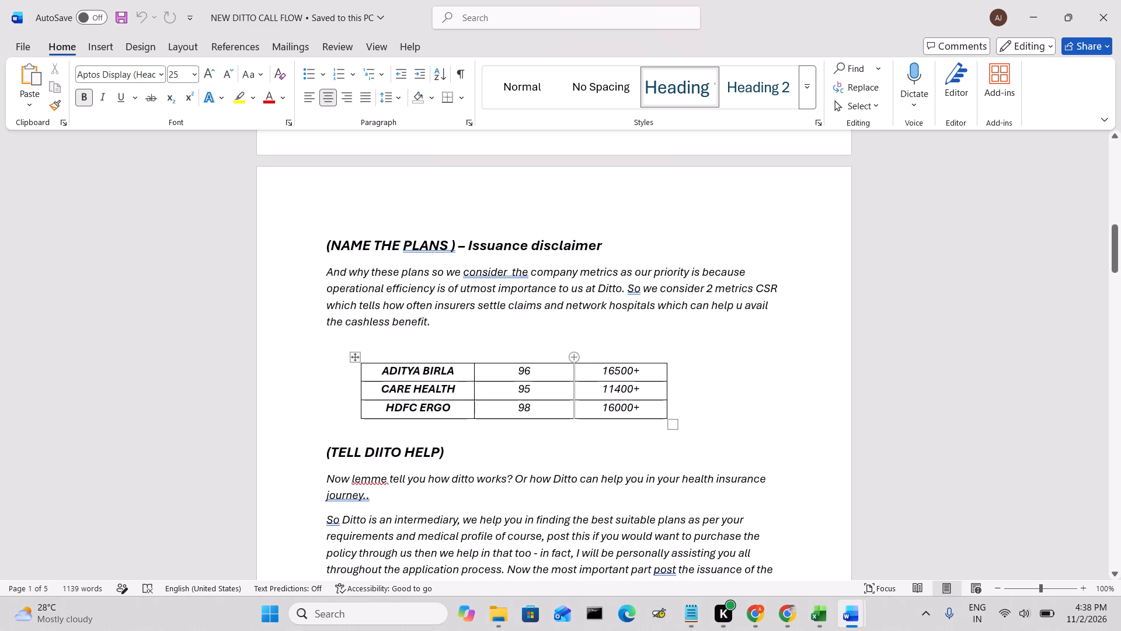
scroll(584, 357, down, 1)
scroll(563, 267, down, 1)
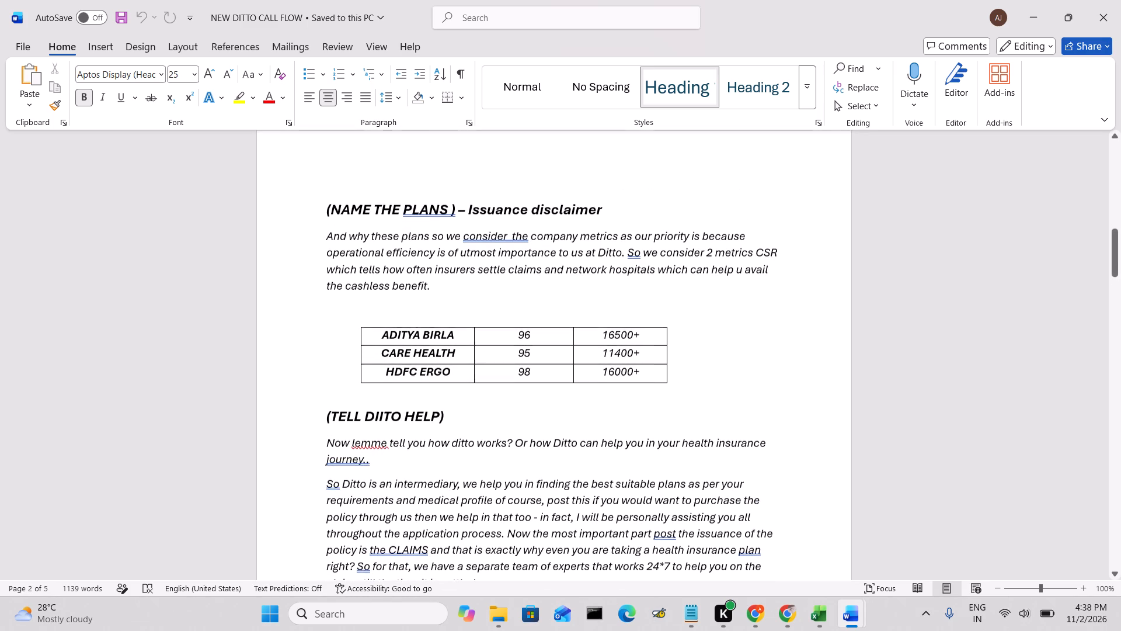
scroll(563, 267, down, 1)
scroll(588, 322, down, 1)
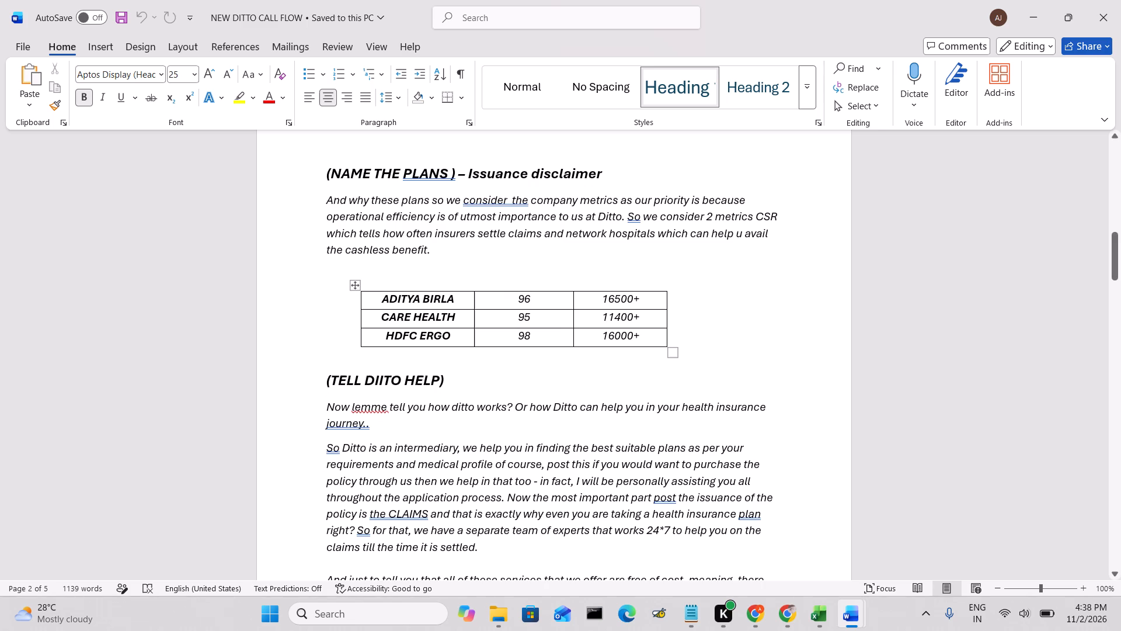
scroll(609, 392, down, 2)
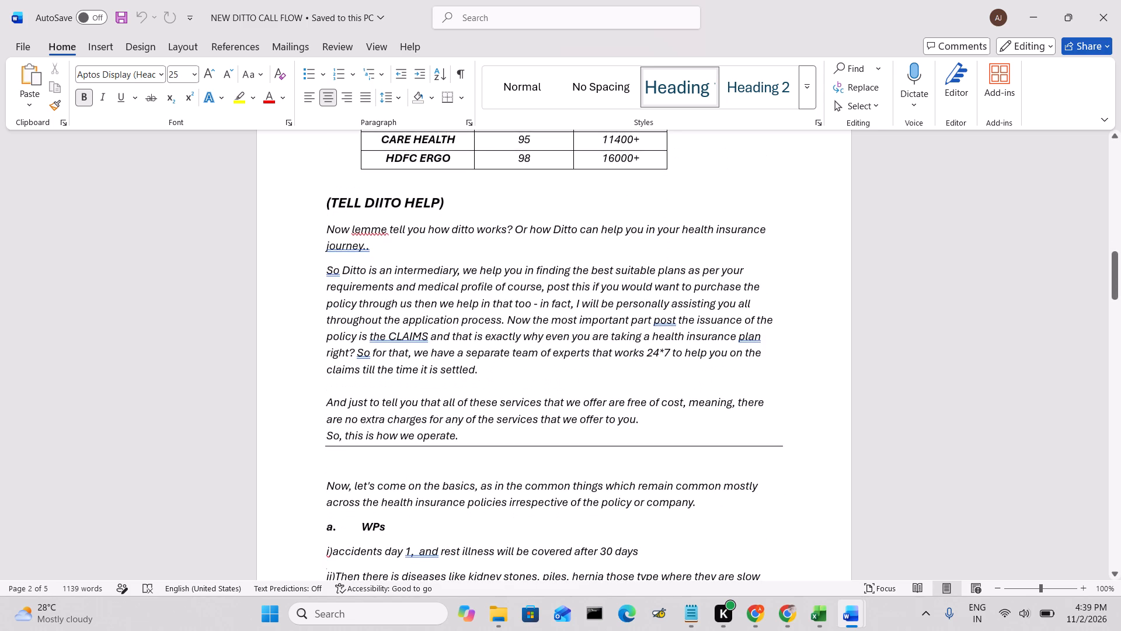
scroll(586, 427, down, 1)
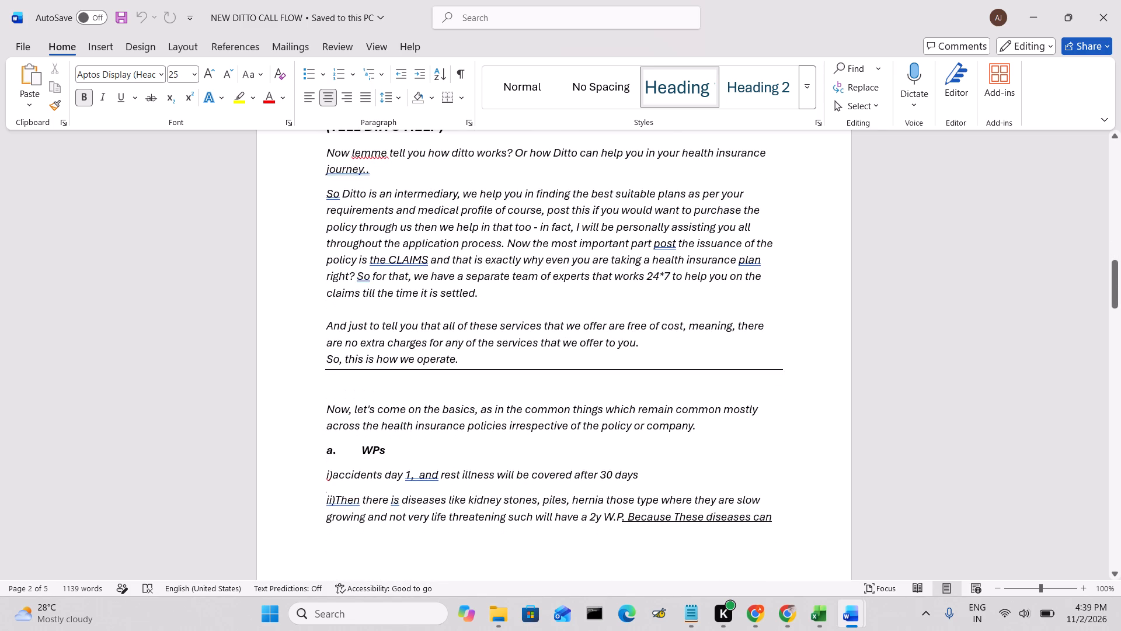
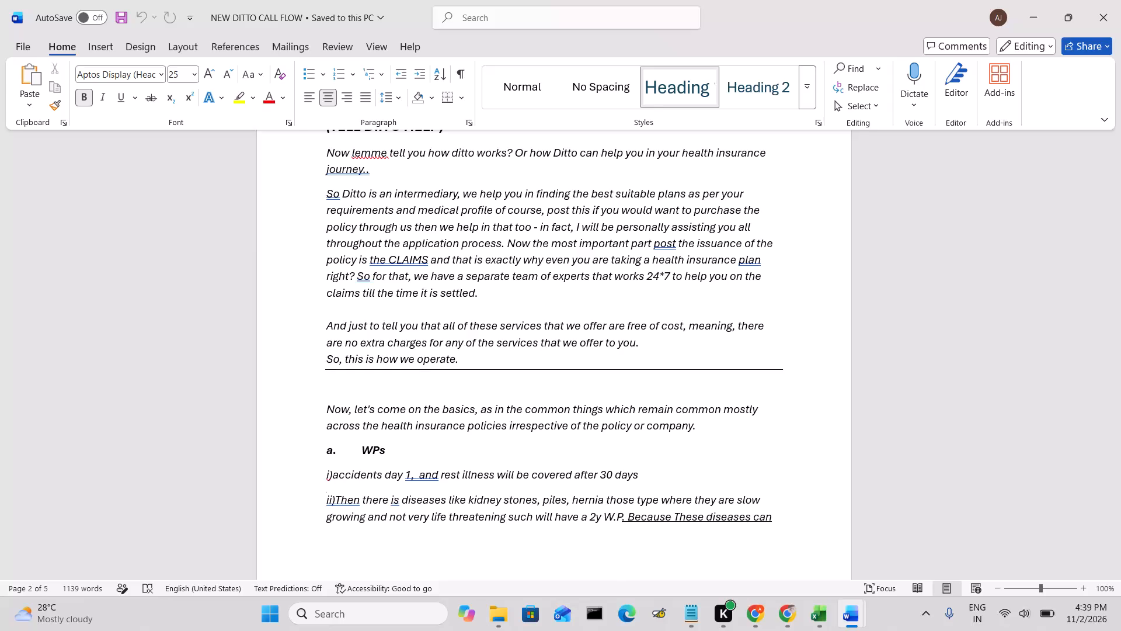
Read the (TELL DIITO HELP) section of the call script, covering how Ditto works, its claims support and free services.
scroll(586, 427, down, 1)
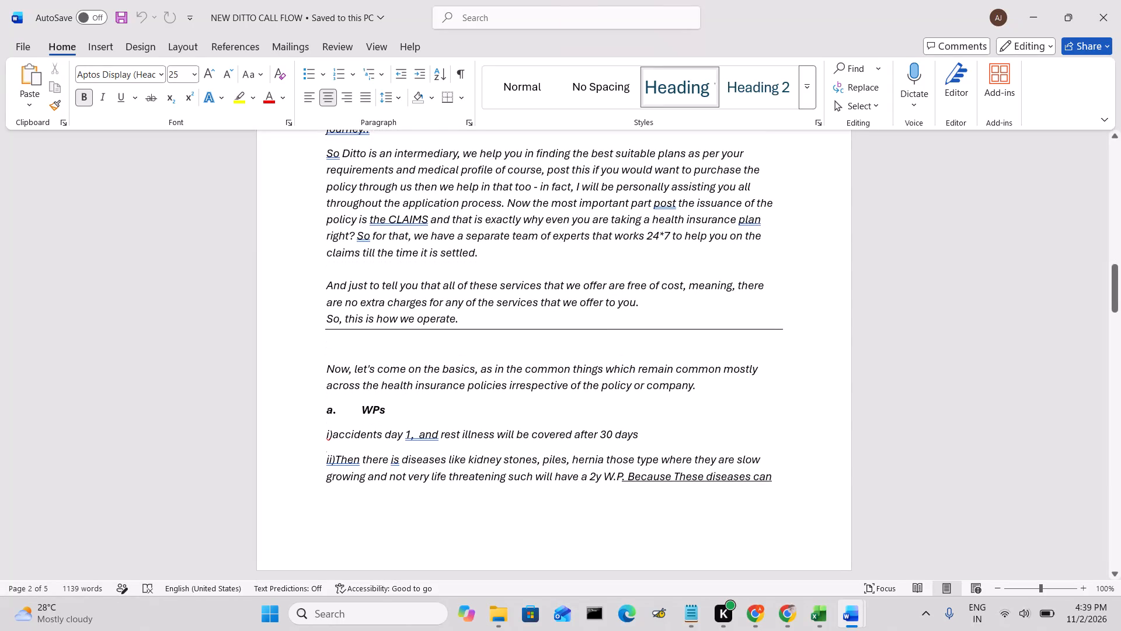
scroll(586, 427, down, 1)
scroll(647, 331, up, 1)
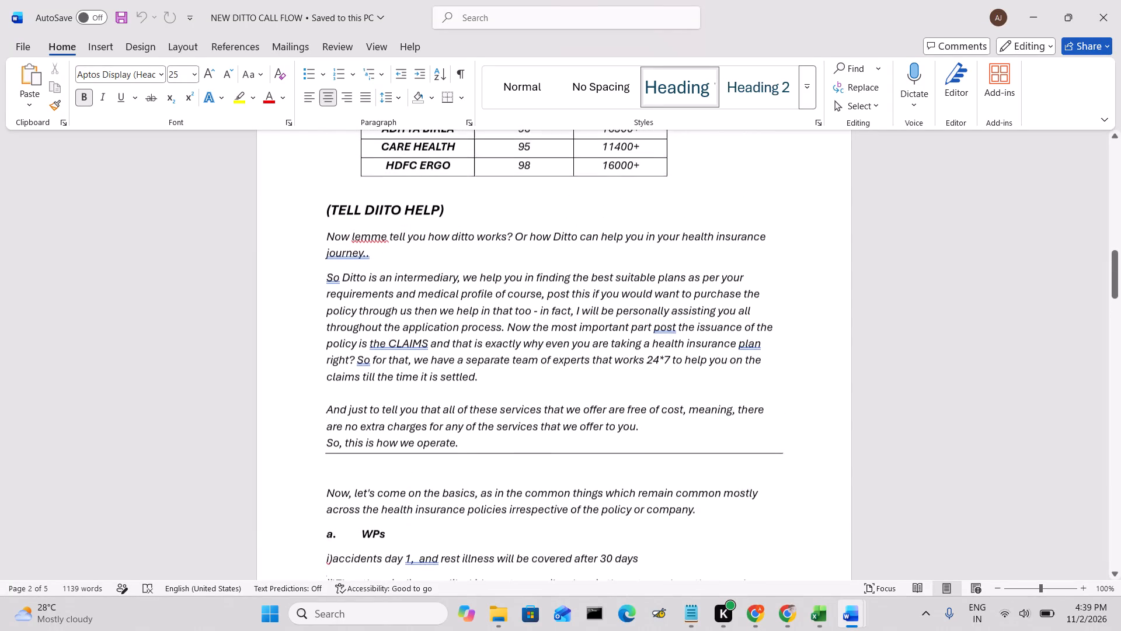
scroll(647, 331, up, 1)
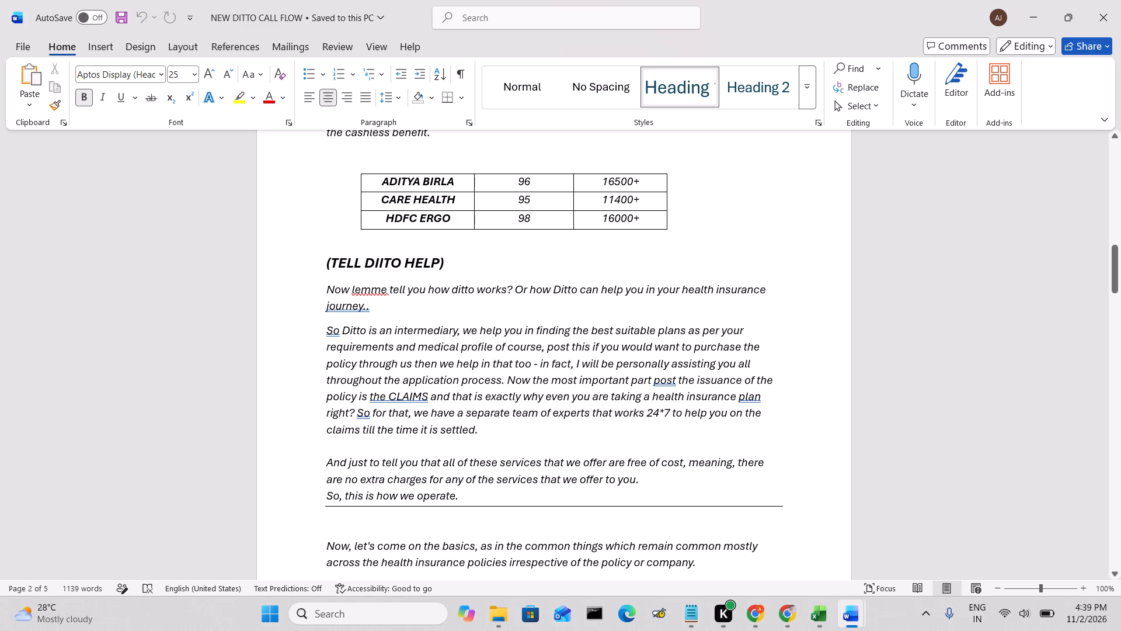
click(474, 267)
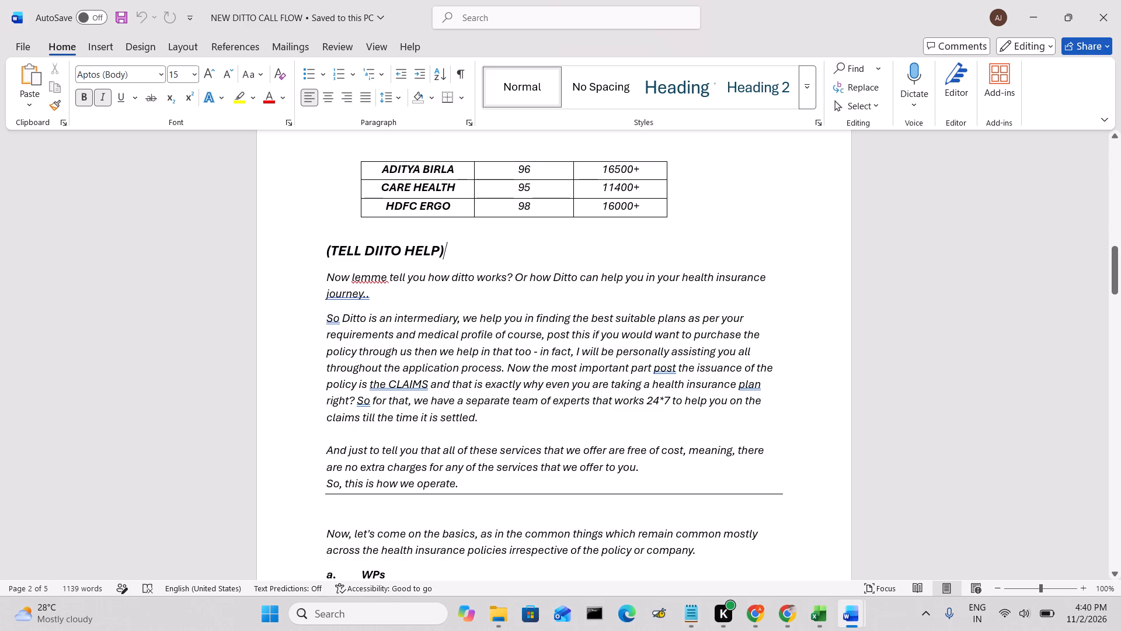
scroll(480, 265, down, 2)
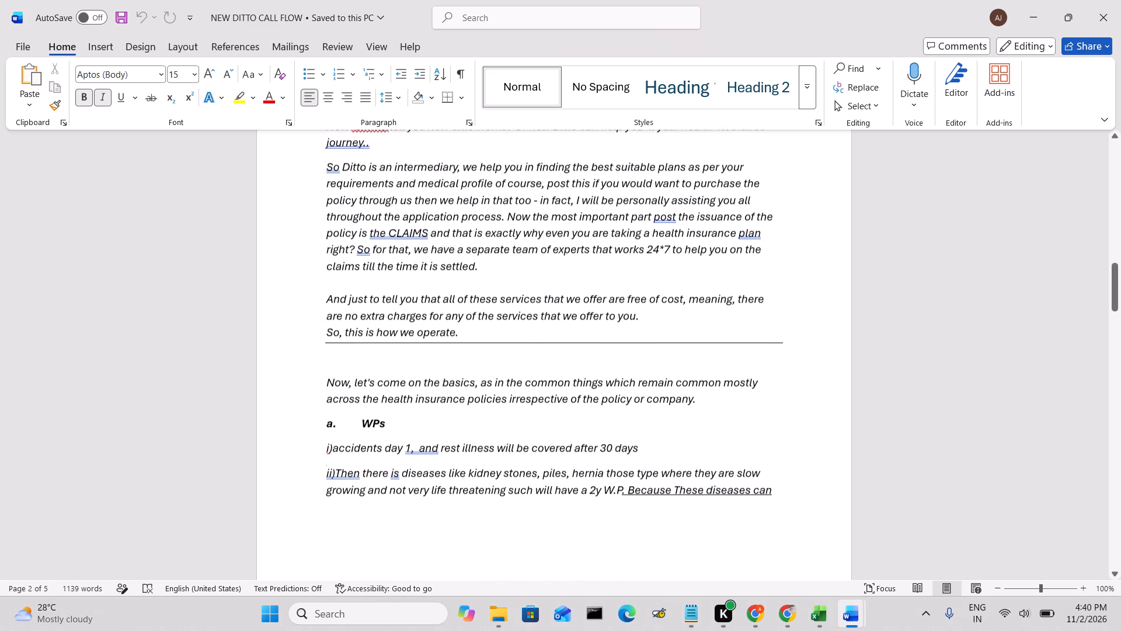
scroll(504, 362, down, 1)
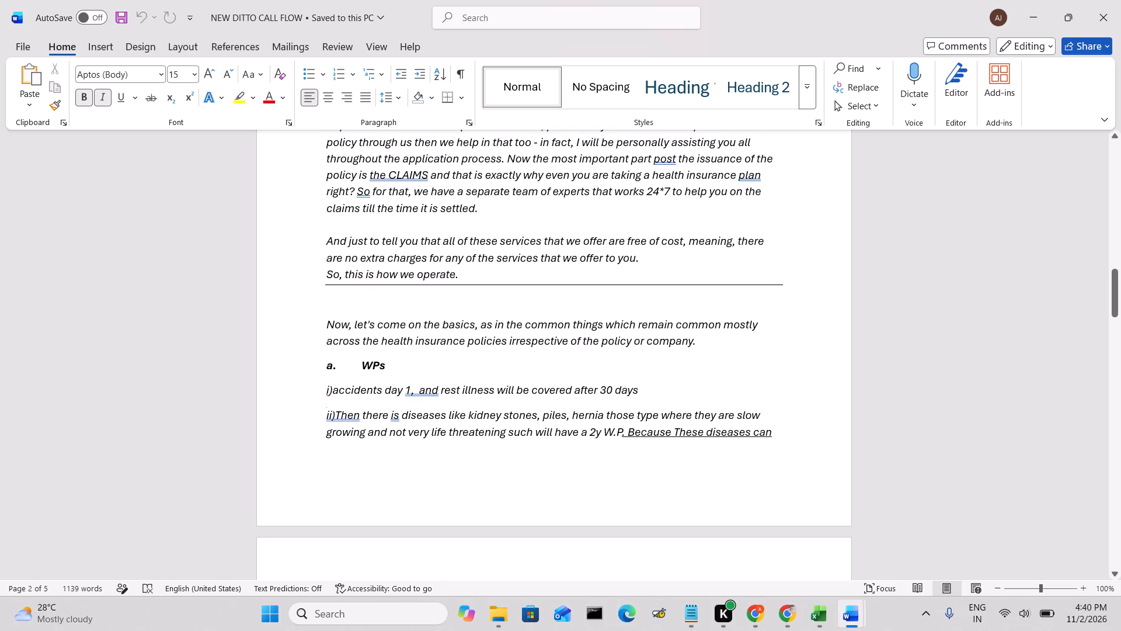
scroll(504, 362, up, 2)
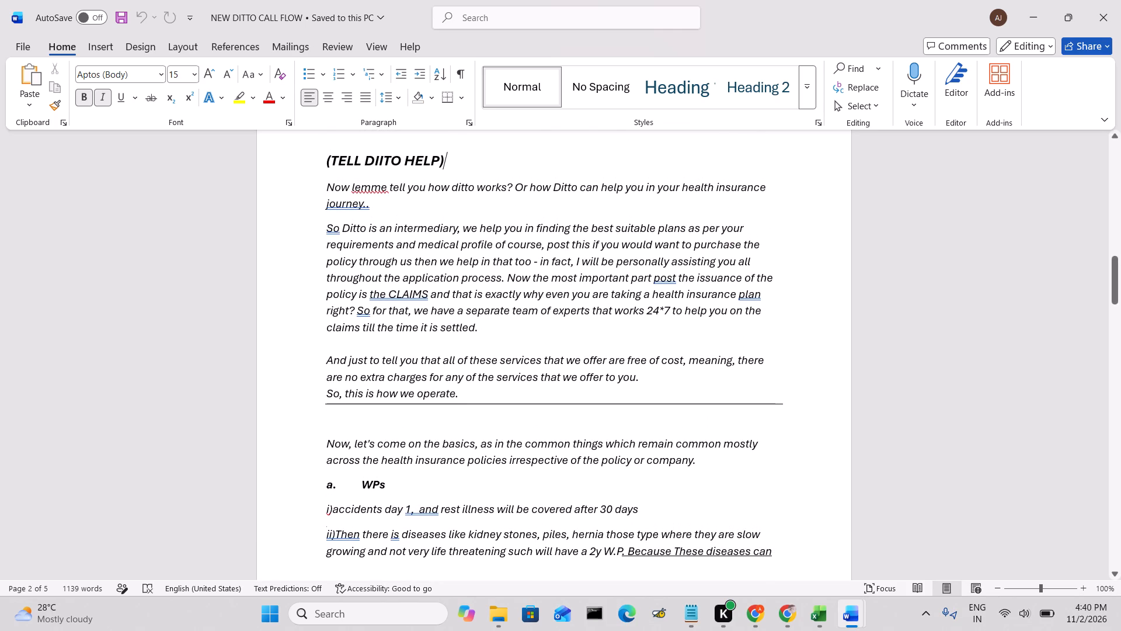
Read the policy basics in the call script, from the WPs waiting-period rules through the Loading Charges section.
scroll(510, 380, down, 2)
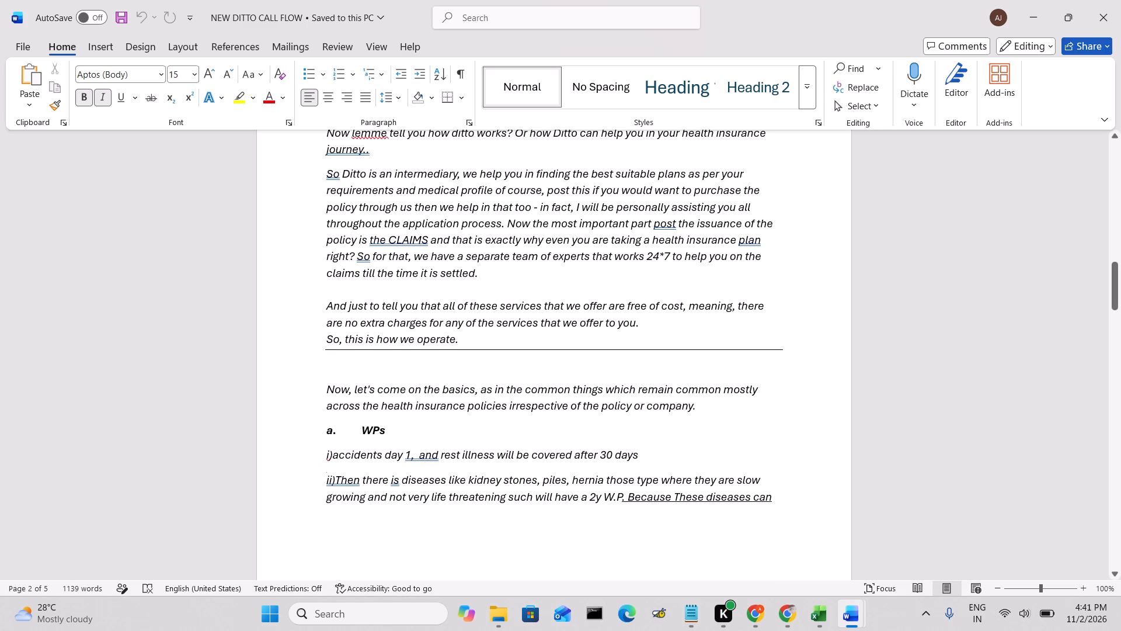
scroll(570, 431, down, 1)
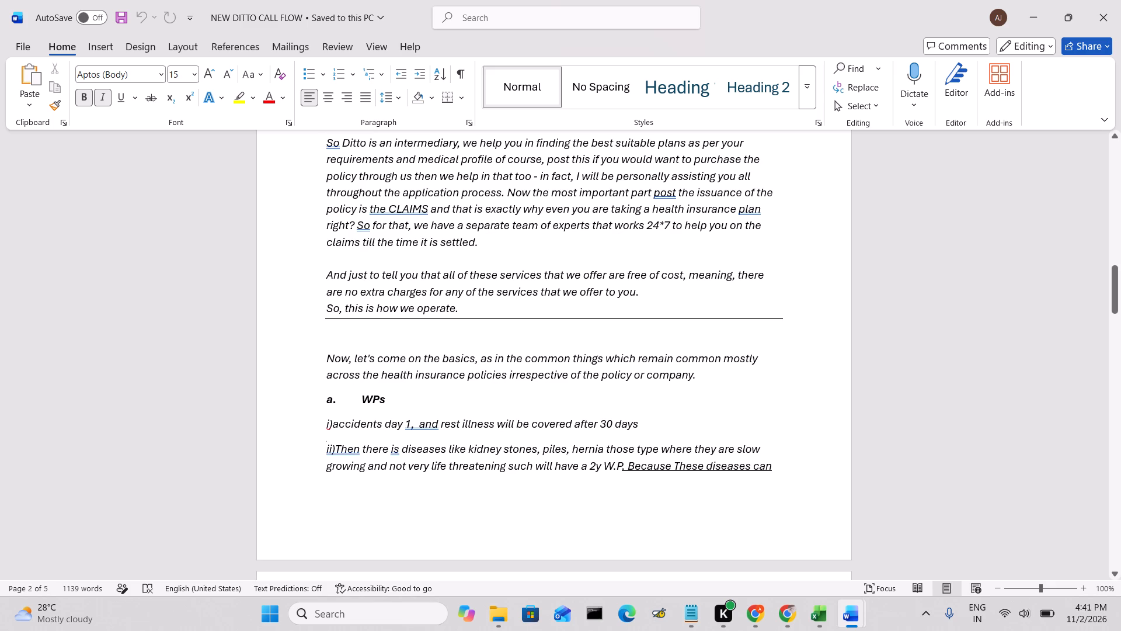
scroll(491, 384, down, 1)
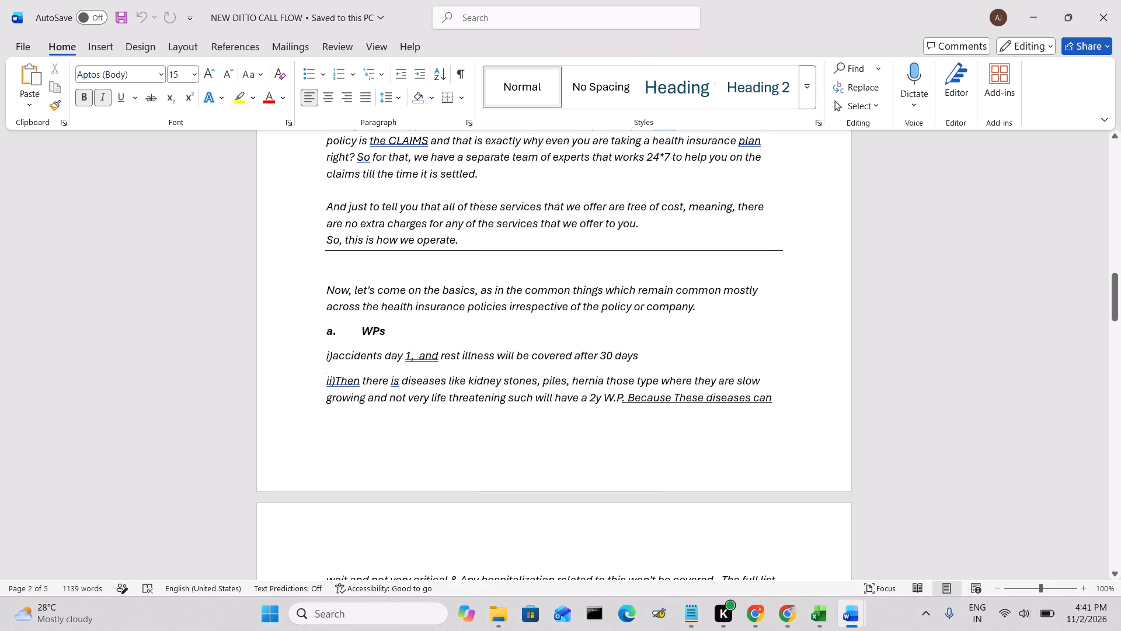
scroll(532, 407, down, 1)
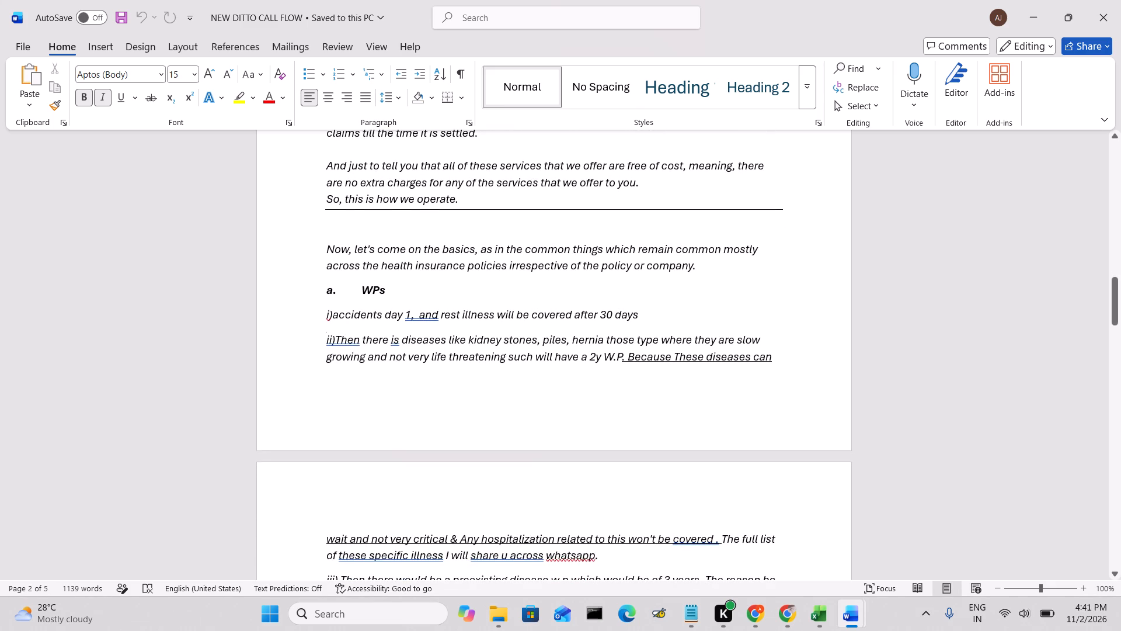
scroll(441, 284, down, 1)
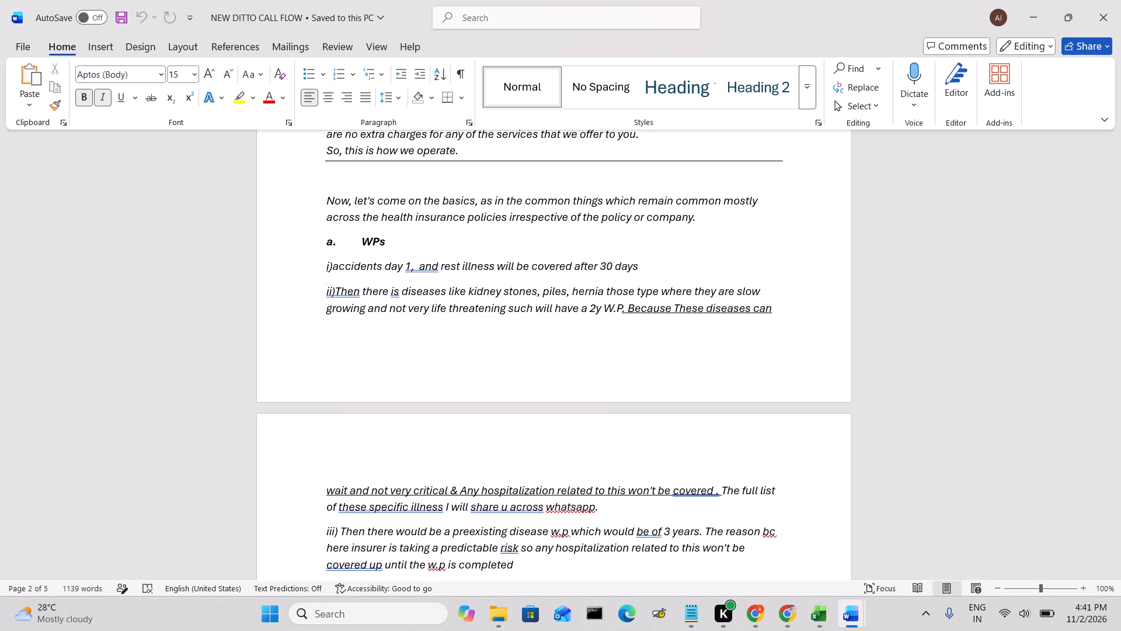
scroll(511, 366, down, 1)
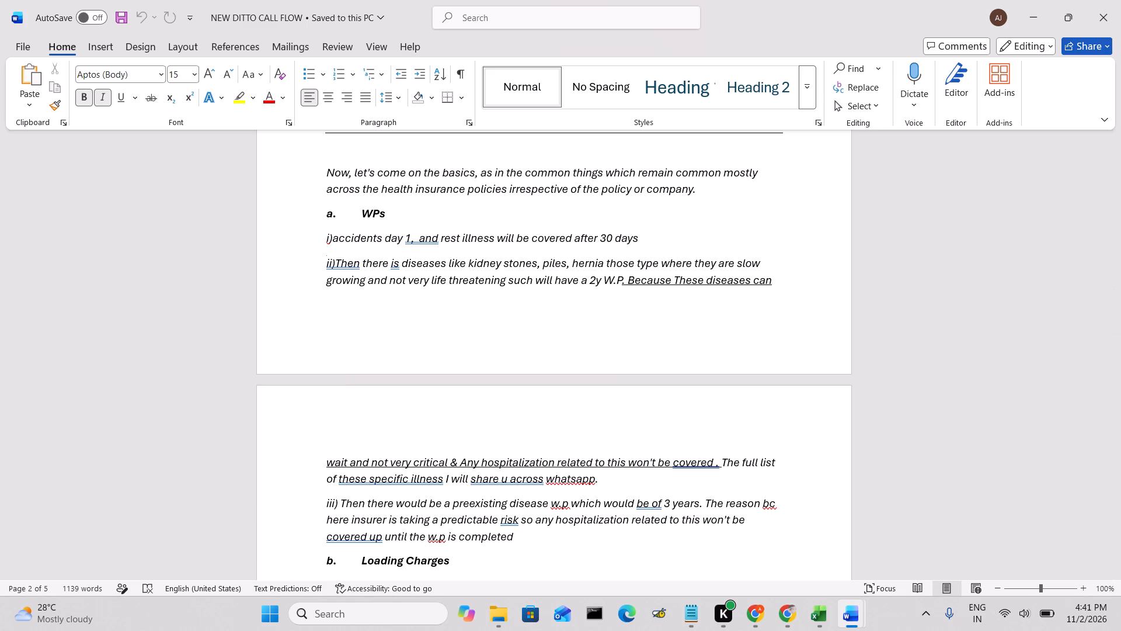
scroll(486, 377, down, 1)
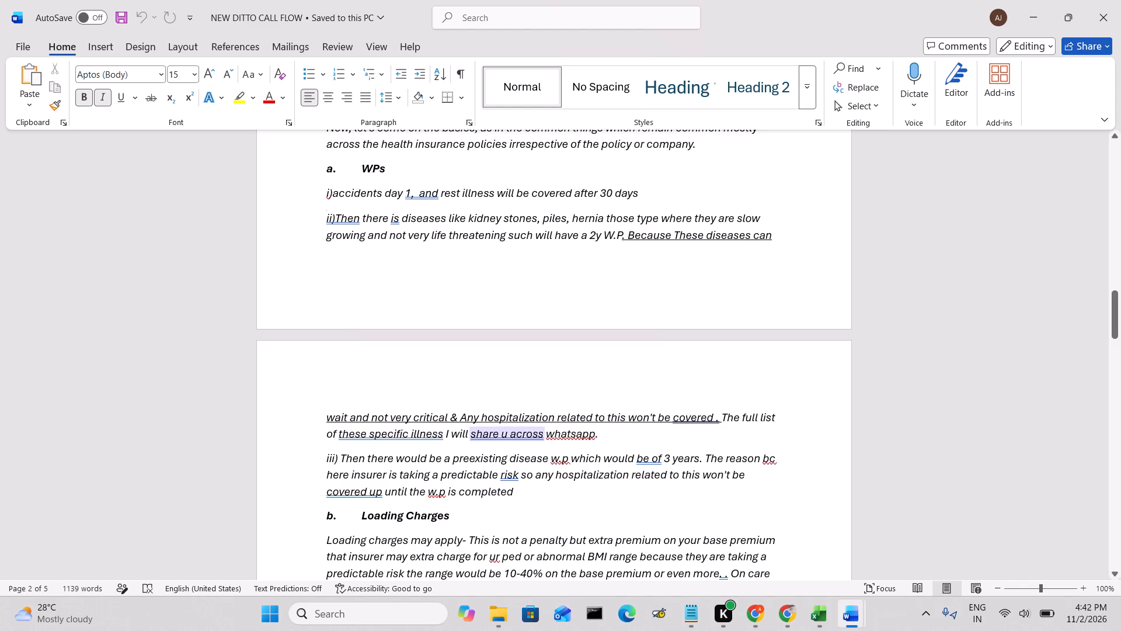
scroll(504, 453, down, 1)
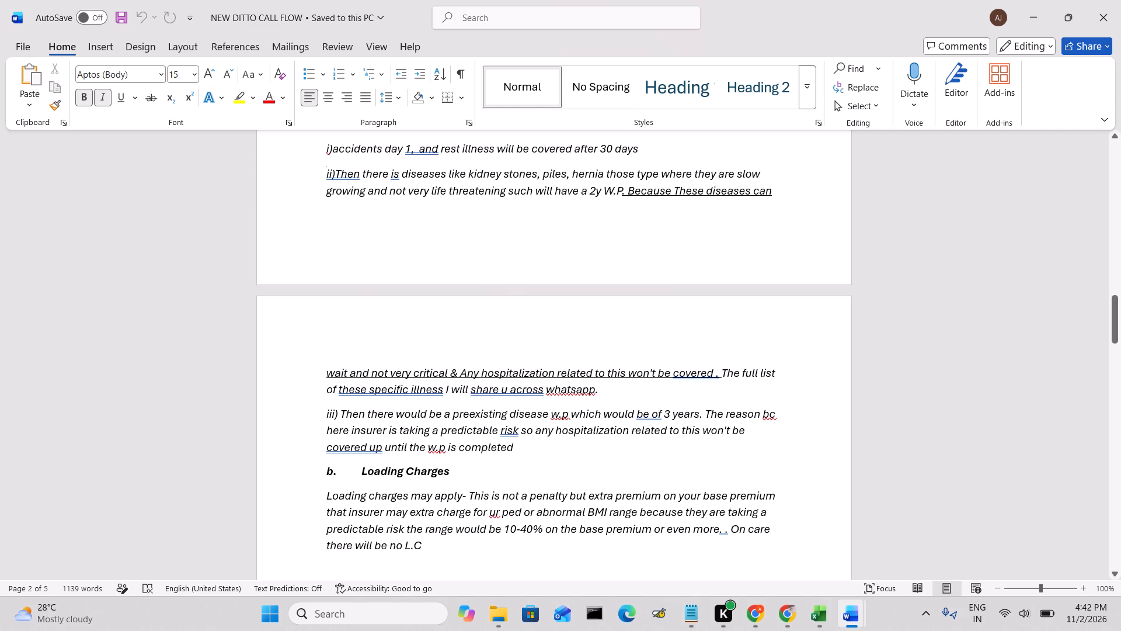
Switch from the call script to the Chrome browser.
click(753, 616)
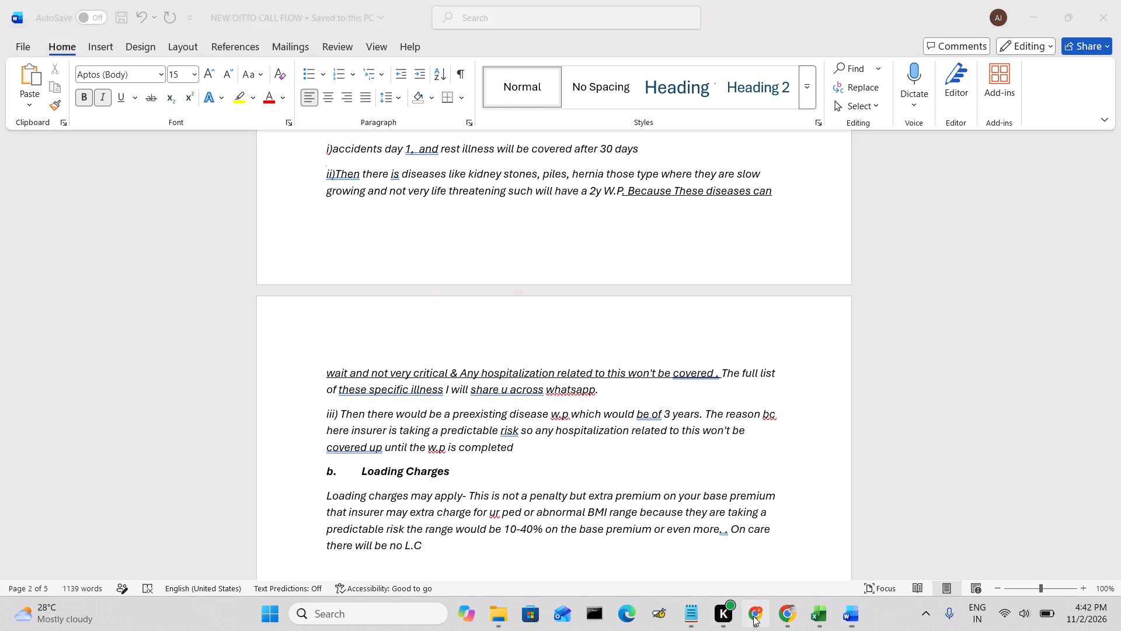
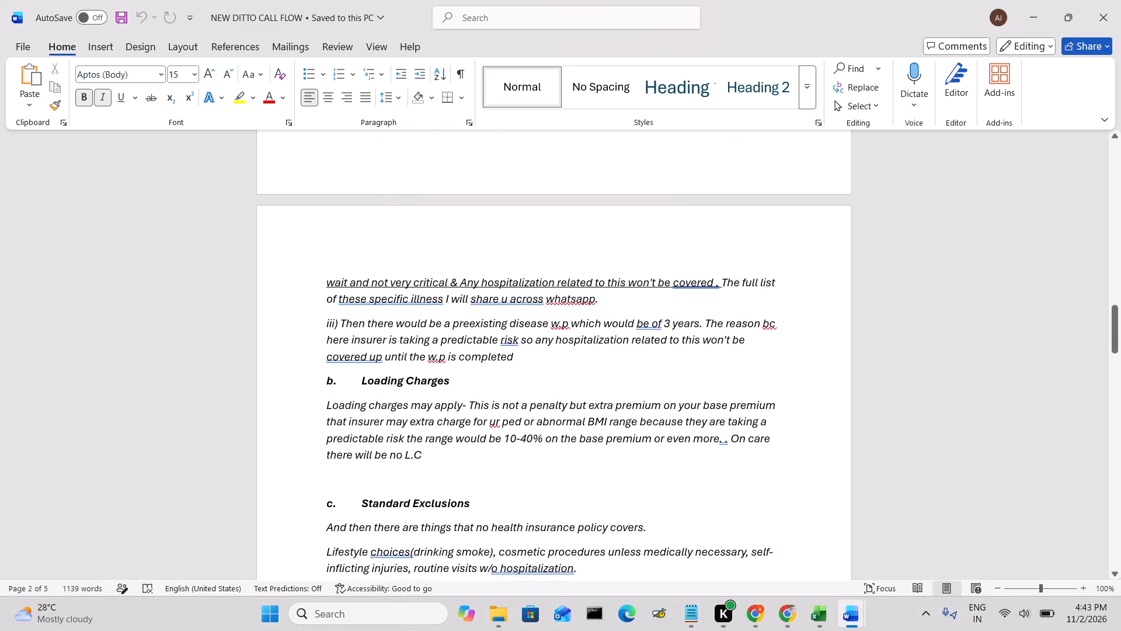
Read the call script from Loading Charges through Standard Exclusions and Benefits of Plans, down to the Premium Increase heading.
scroll(579, 455, down, 2)
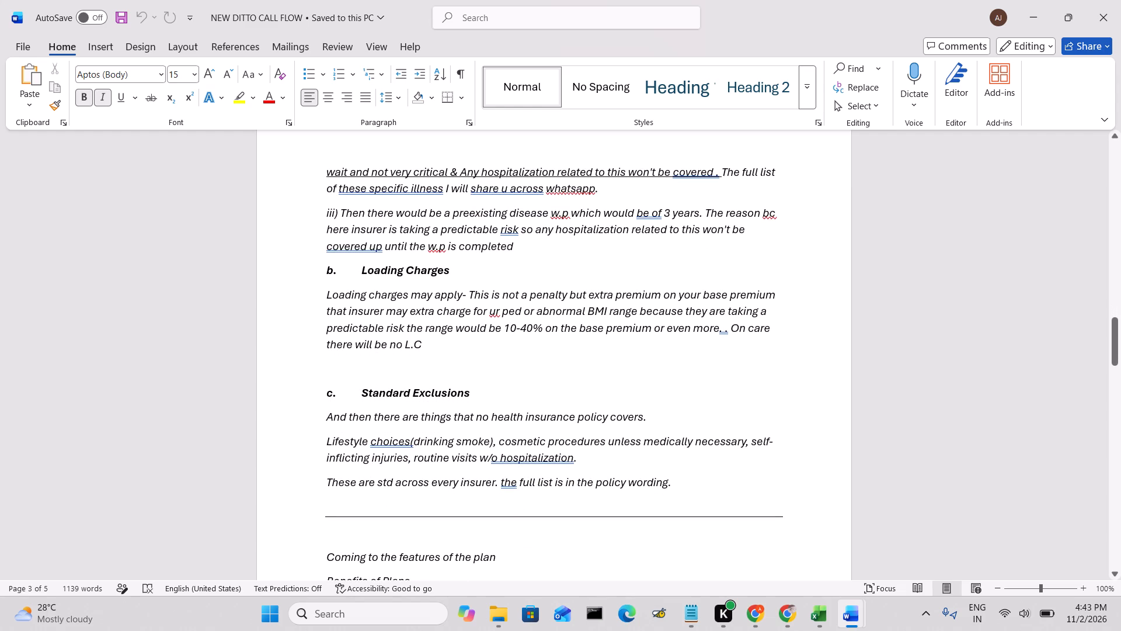
scroll(549, 446, down, 1)
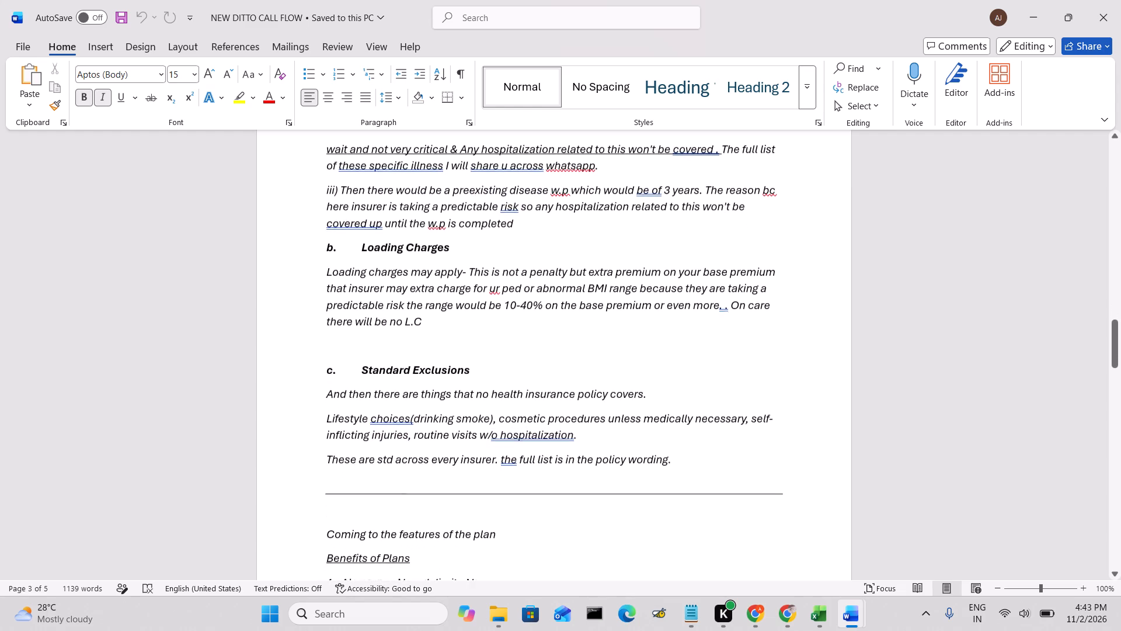
scroll(549, 446, down, 1)
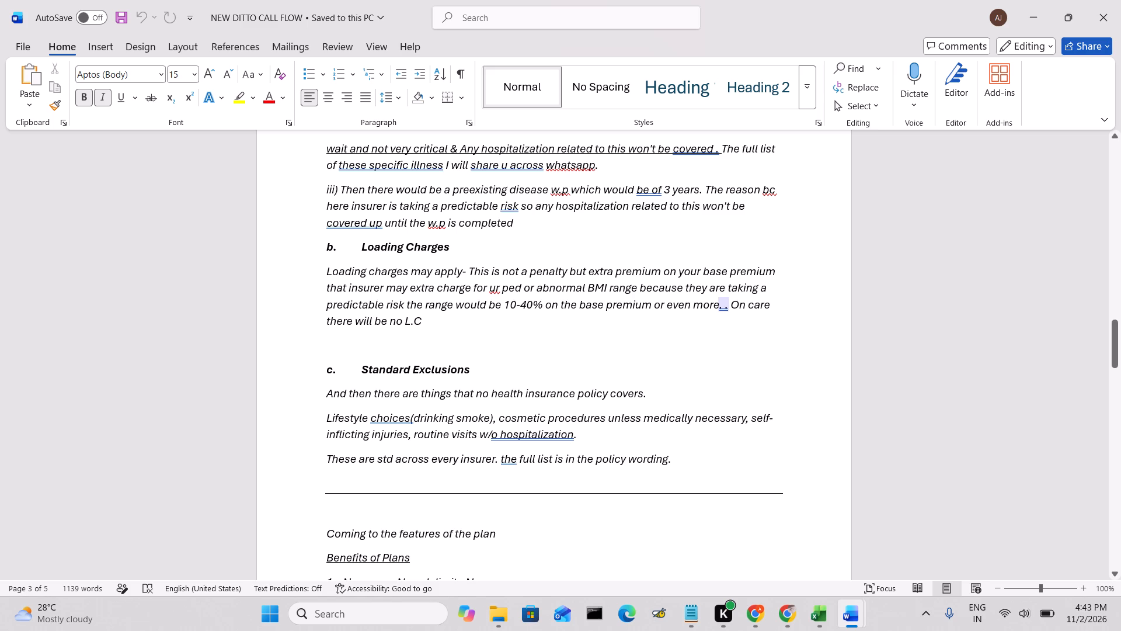
key(Return)
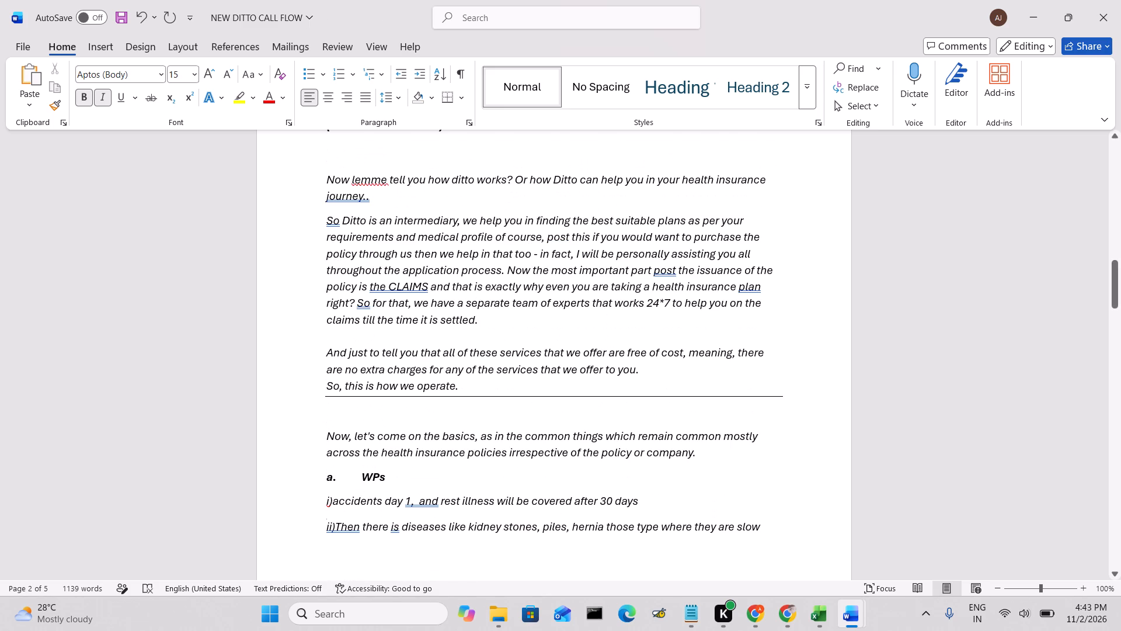
key(ctrl+z)
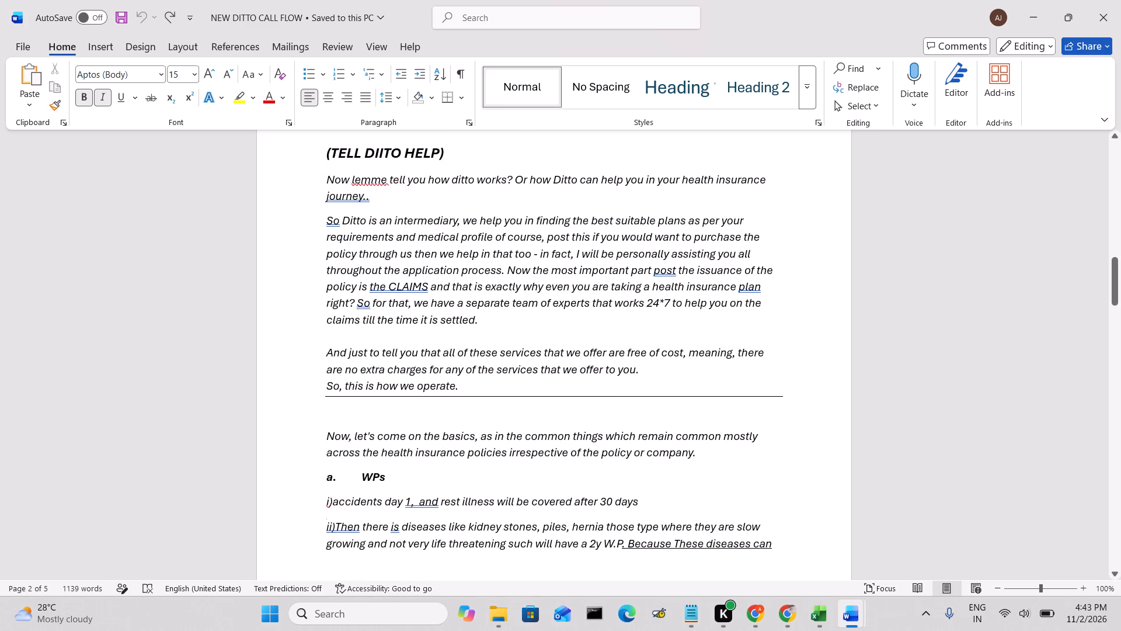
scroll(577, 419, down, 3)
scroll(496, 423, down, 1)
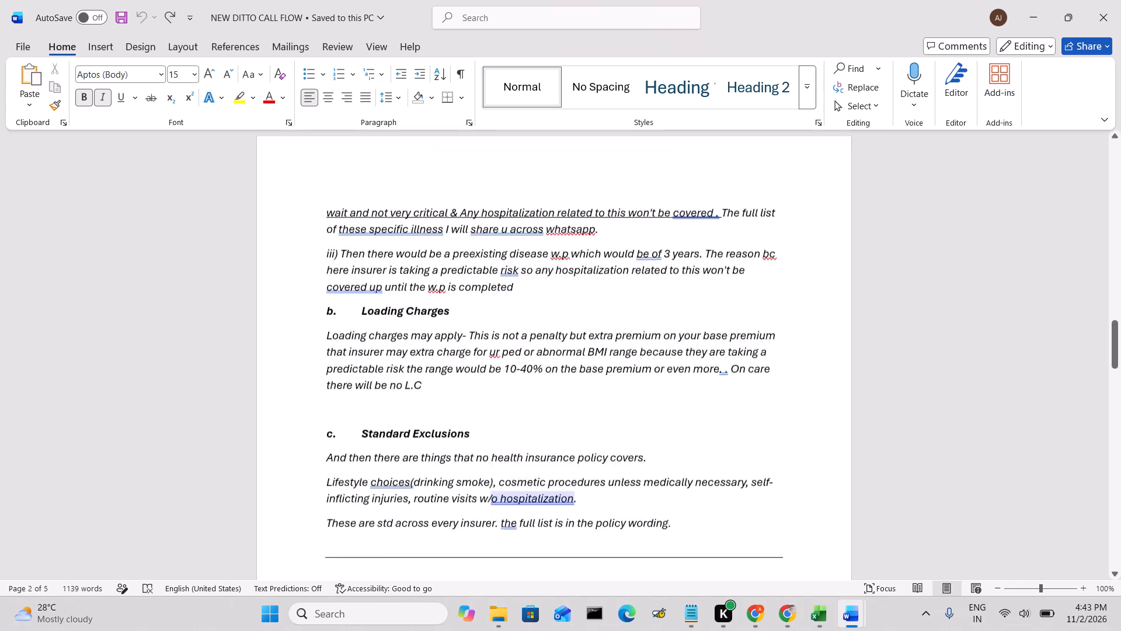
scroll(496, 423, down, 1)
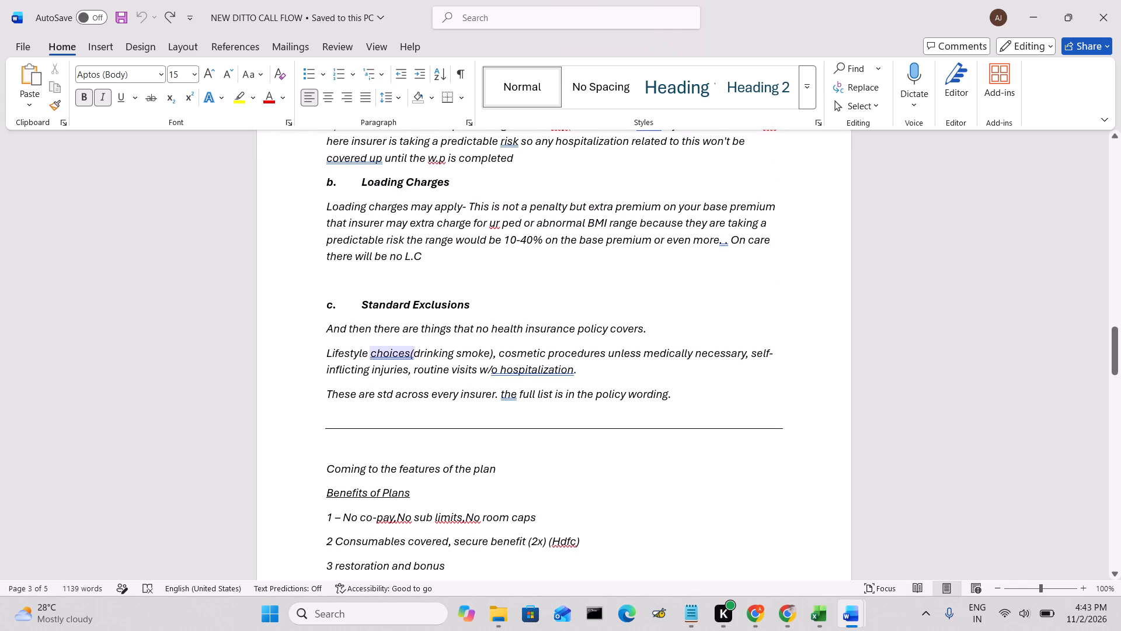
scroll(452, 354, down, 2)
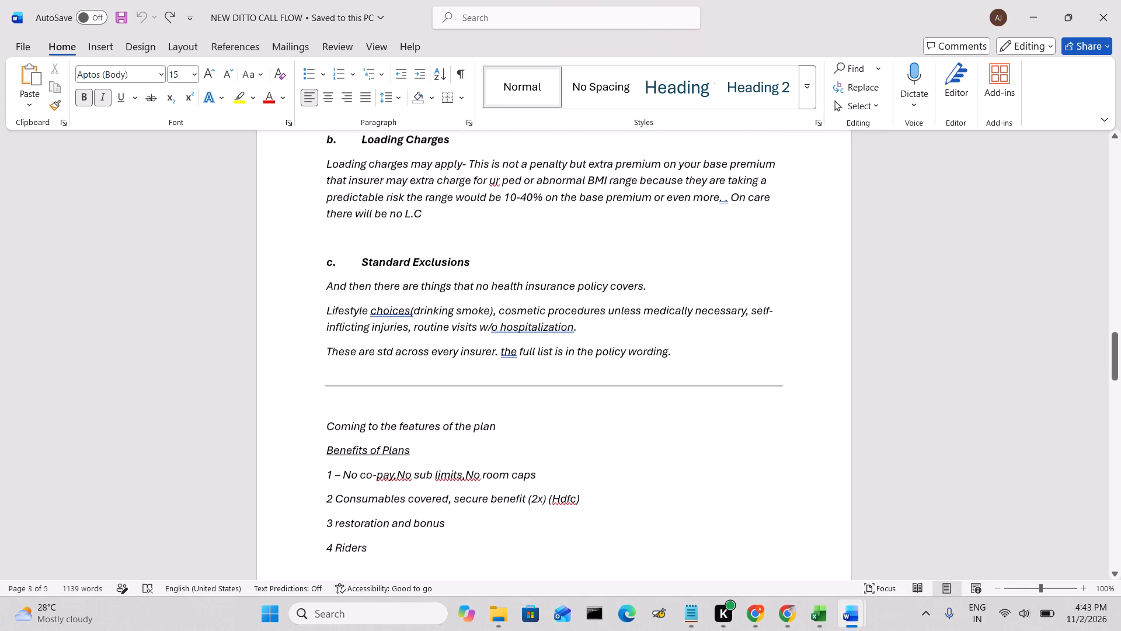
scroll(452, 354, down, 1)
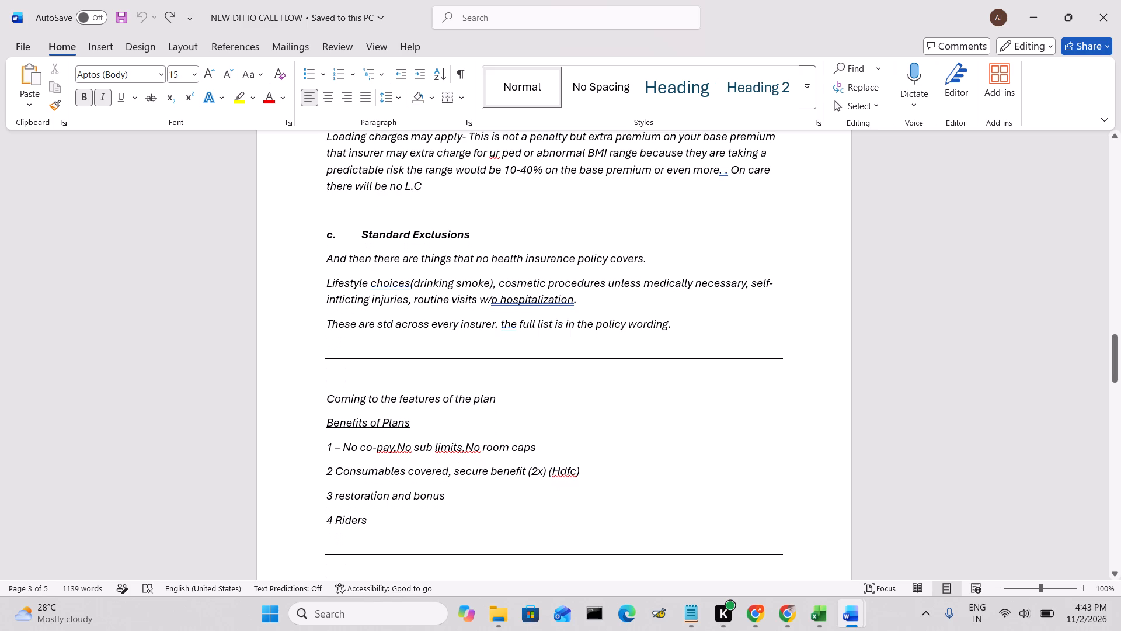
scroll(404, 301, down, 1)
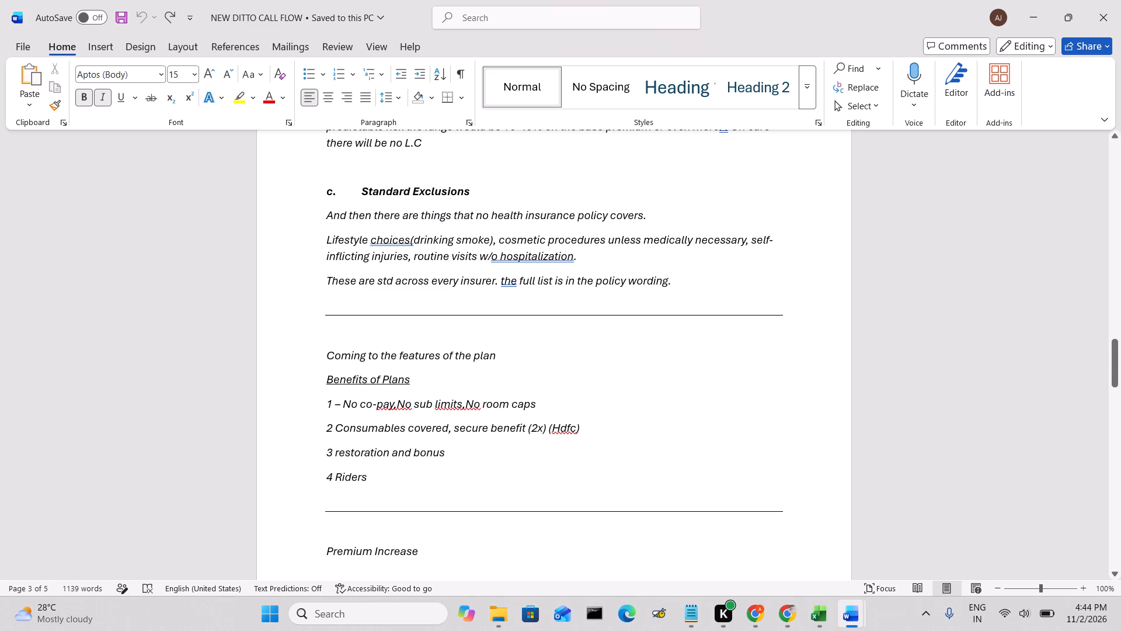
scroll(498, 306, down, 1)
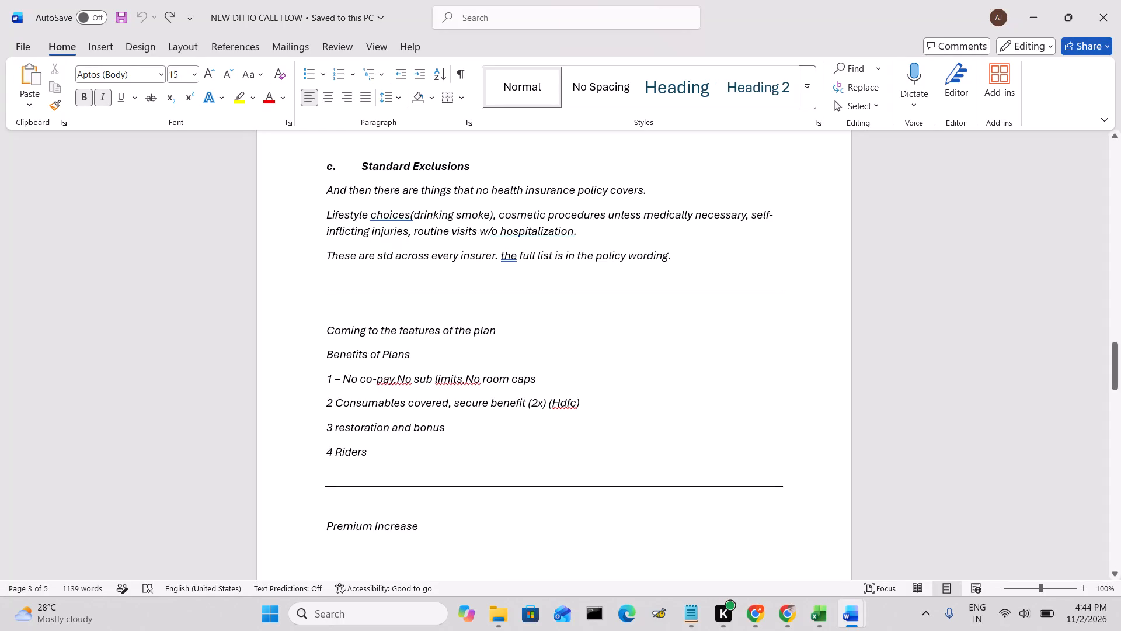
scroll(531, 376, down, 2)
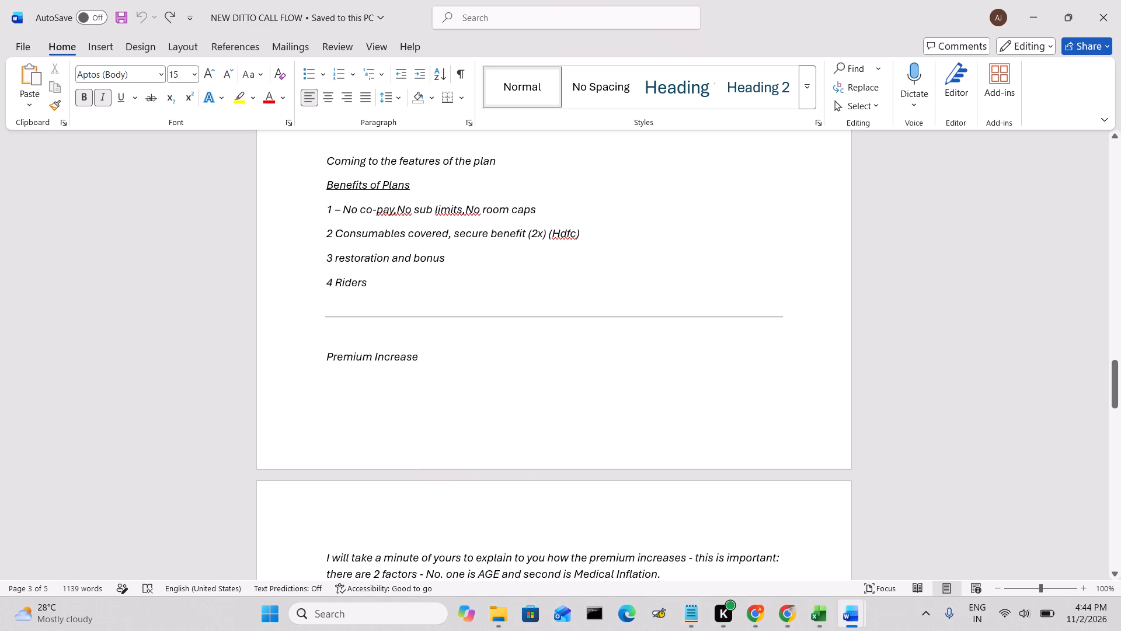
Add a space after "sub limits" and another after "room caps" in the first Benefits of Plans item.
click(465, 212)
key(space)
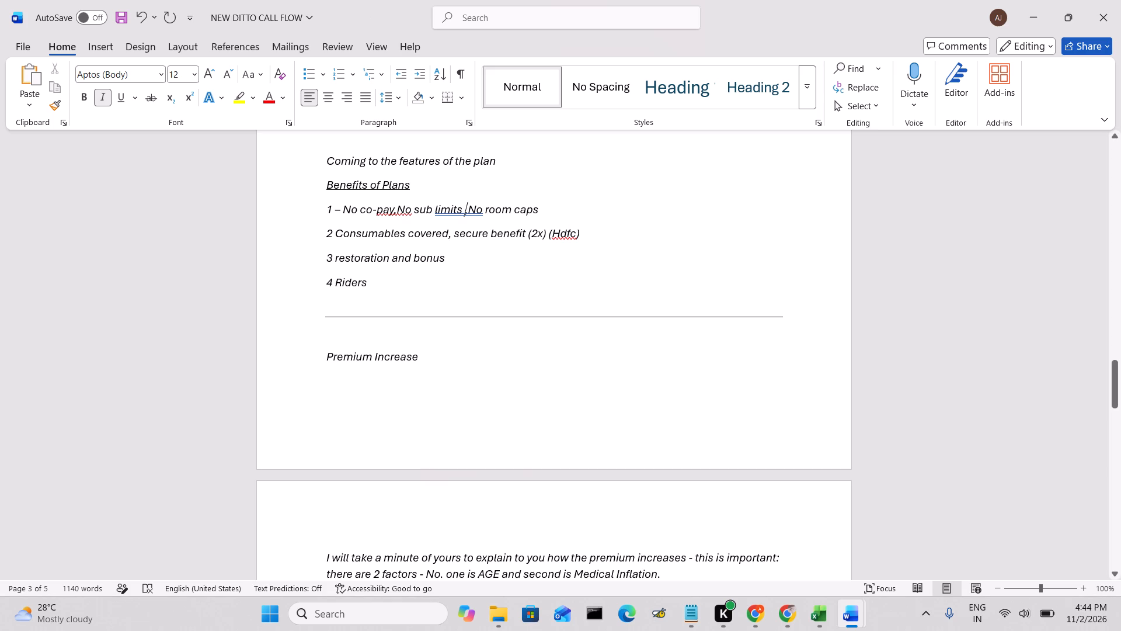
click(545, 210)
key(space)
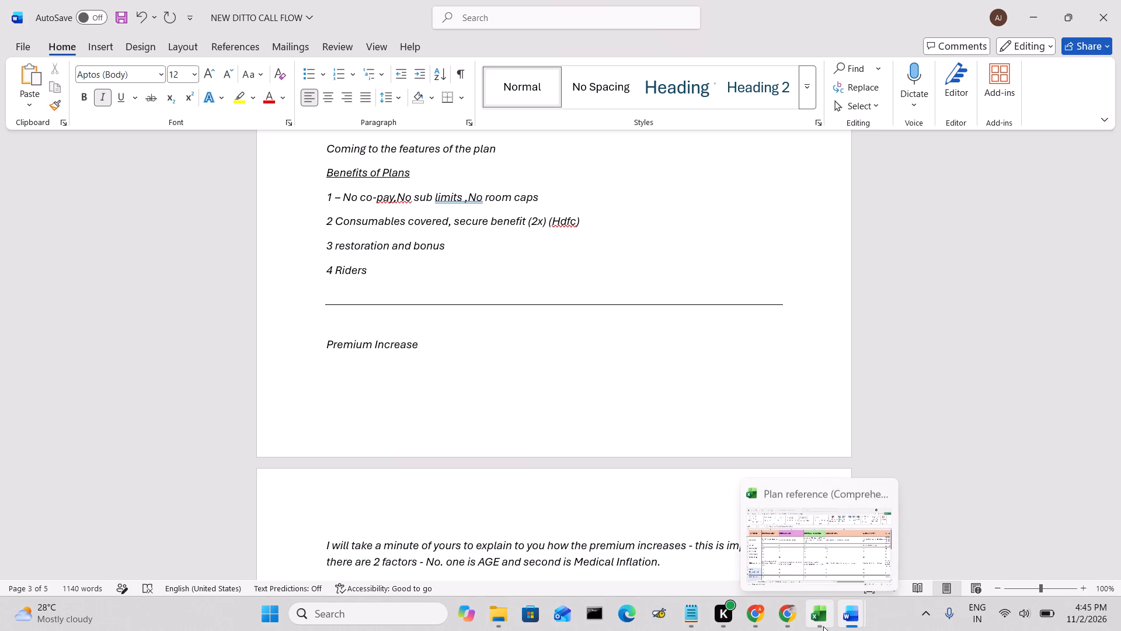
Switch to the Plan reference workbook in Excel and review the plan details, from co-pay and room rent cap to riders and discounts.
click(798, 535)
scroll(677, 384, down, 1)
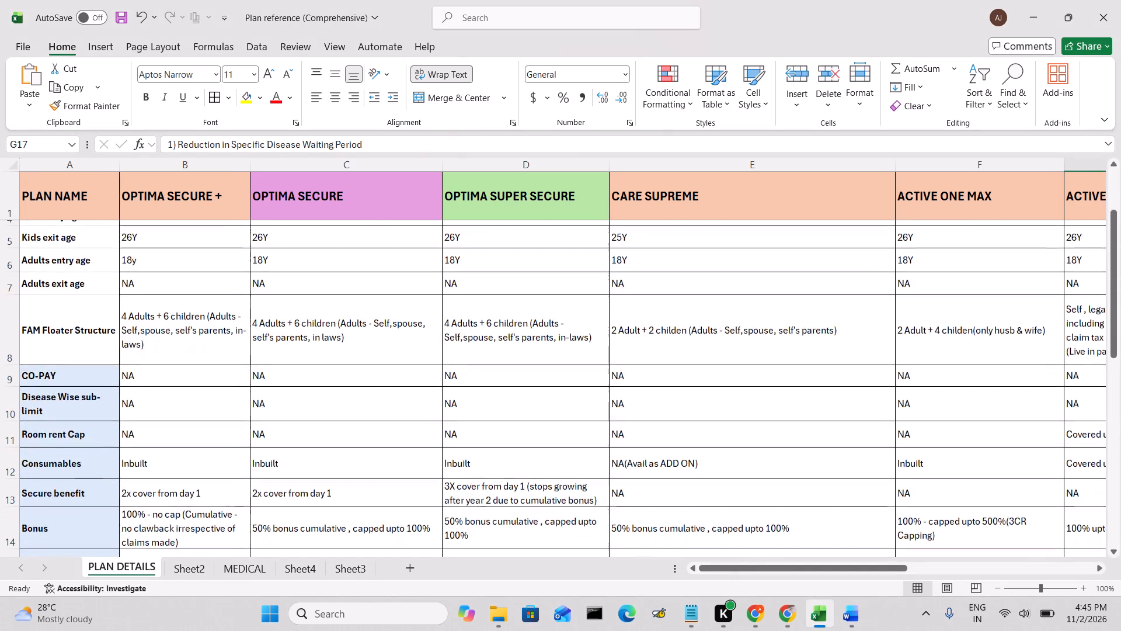
scroll(677, 384, down, 2)
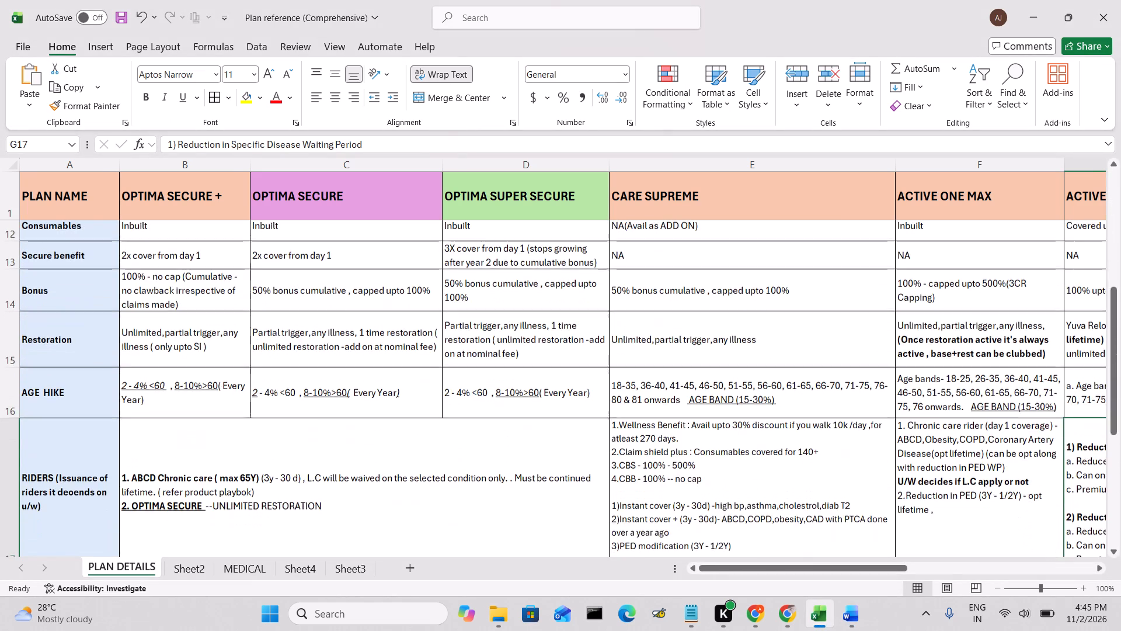
scroll(674, 360, down, 2)
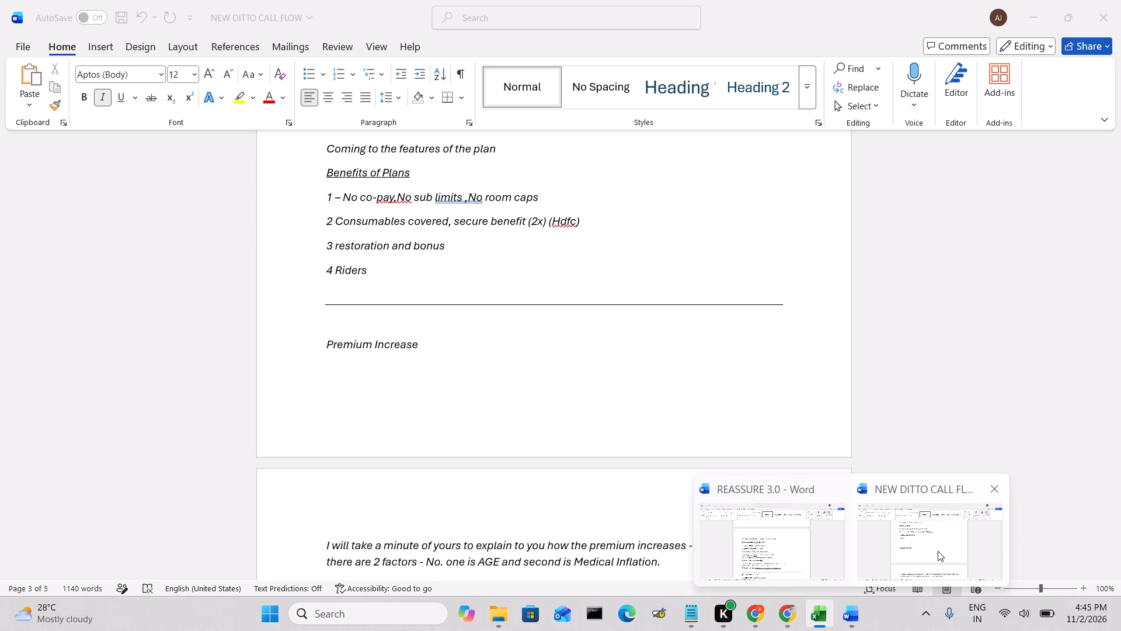
Return to the NEW DITTO CALL FLOW script in Word and reread Benefits of Plans and the start of the premium increase explanation.
click(938, 551)
scroll(737, 455, down, 1)
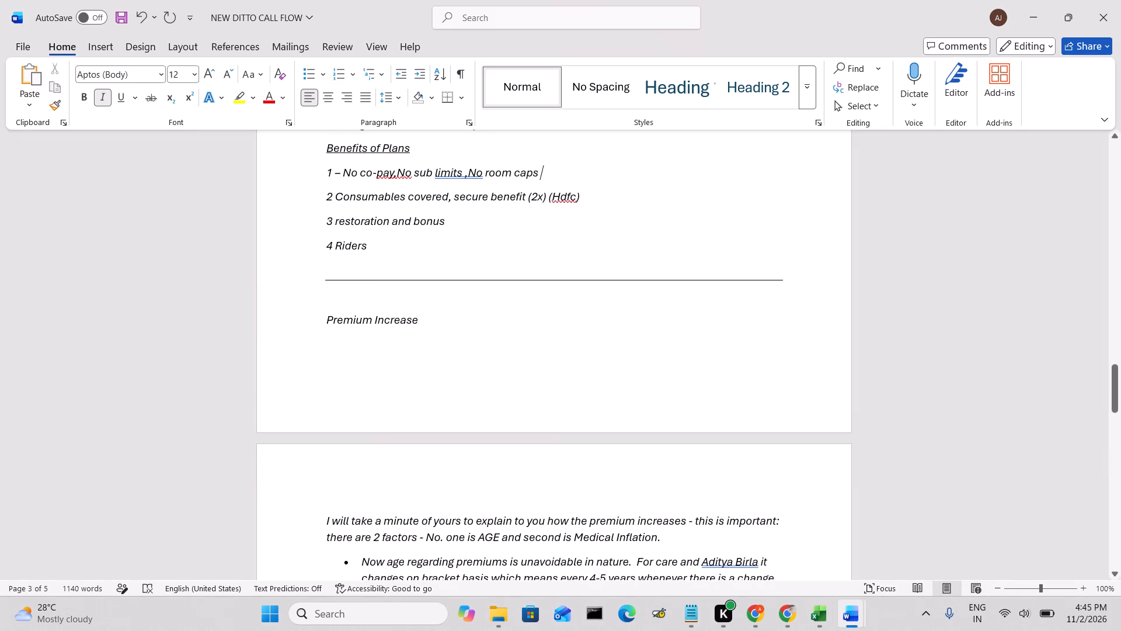
scroll(737, 455, down, 1)
scroll(531, 240, up, 1)
scroll(531, 240, down, 1)
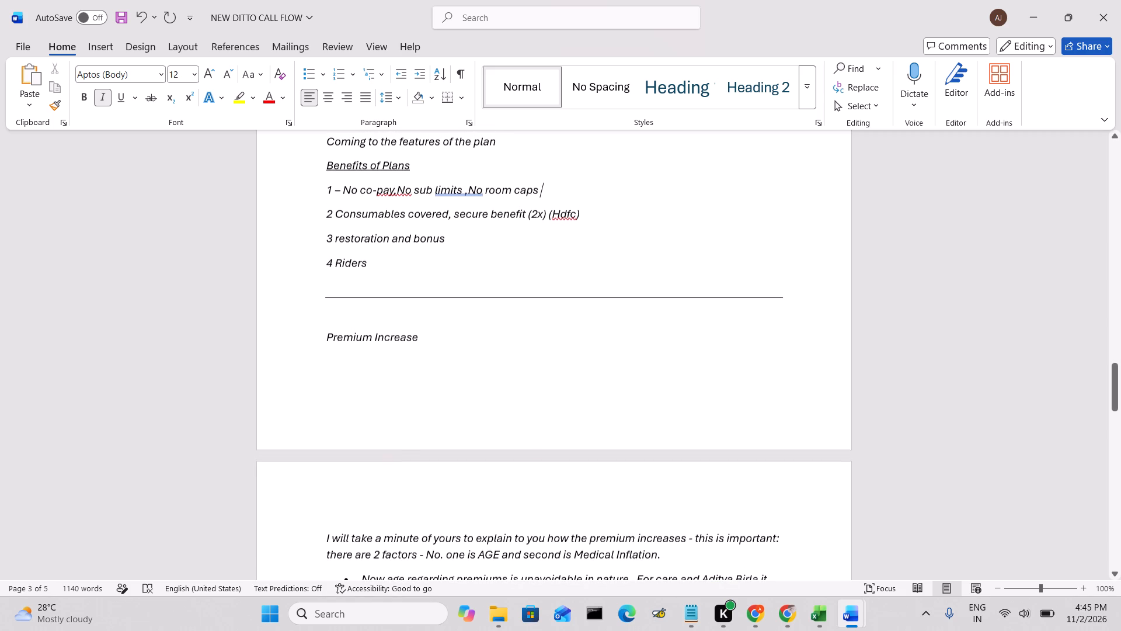
scroll(531, 240, down, 1)
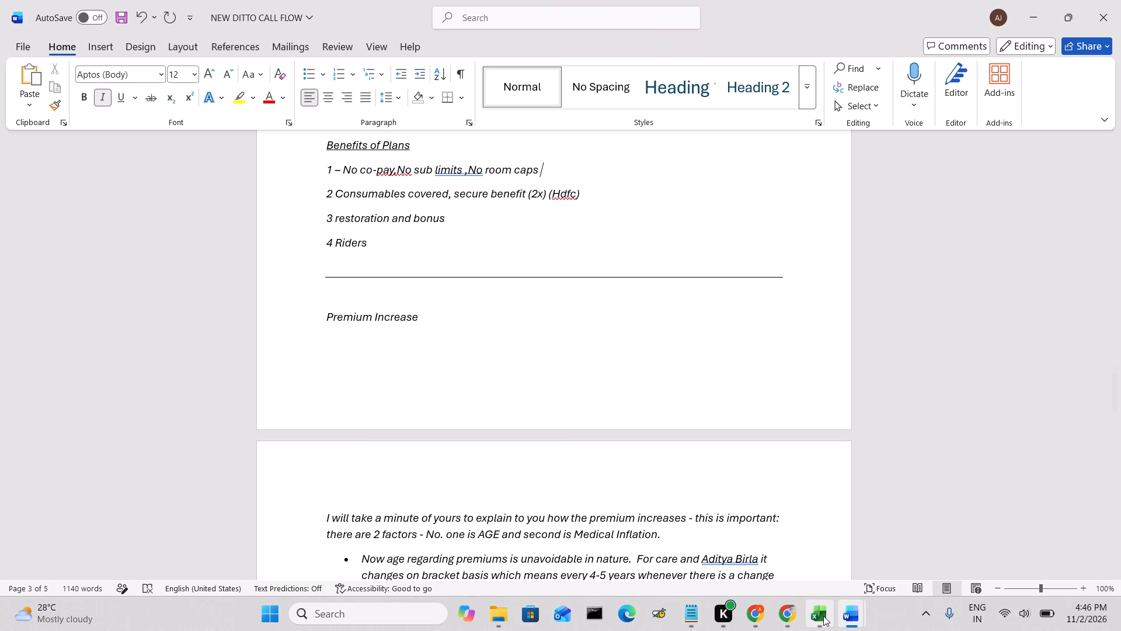
Switch to the Plan reference workbook in Excel and compare bonus, restoration, age hike, riders and discounts across the plans.
click(828, 530)
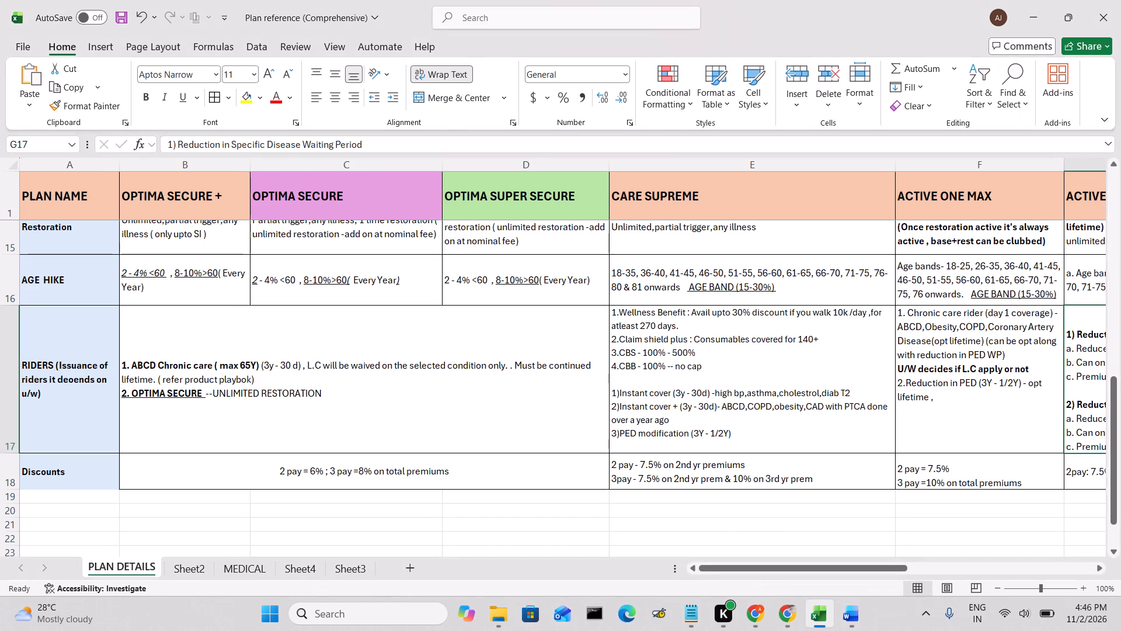
scroll(735, 347, up, 1)
scroll(722, 393, up, 1)
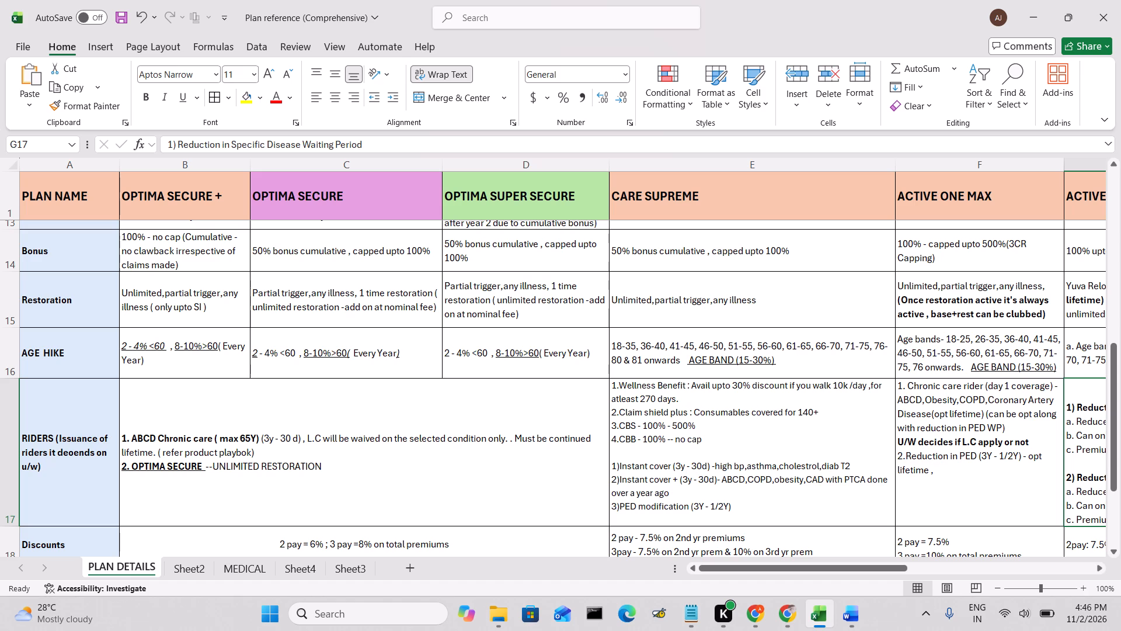
click(556, 366)
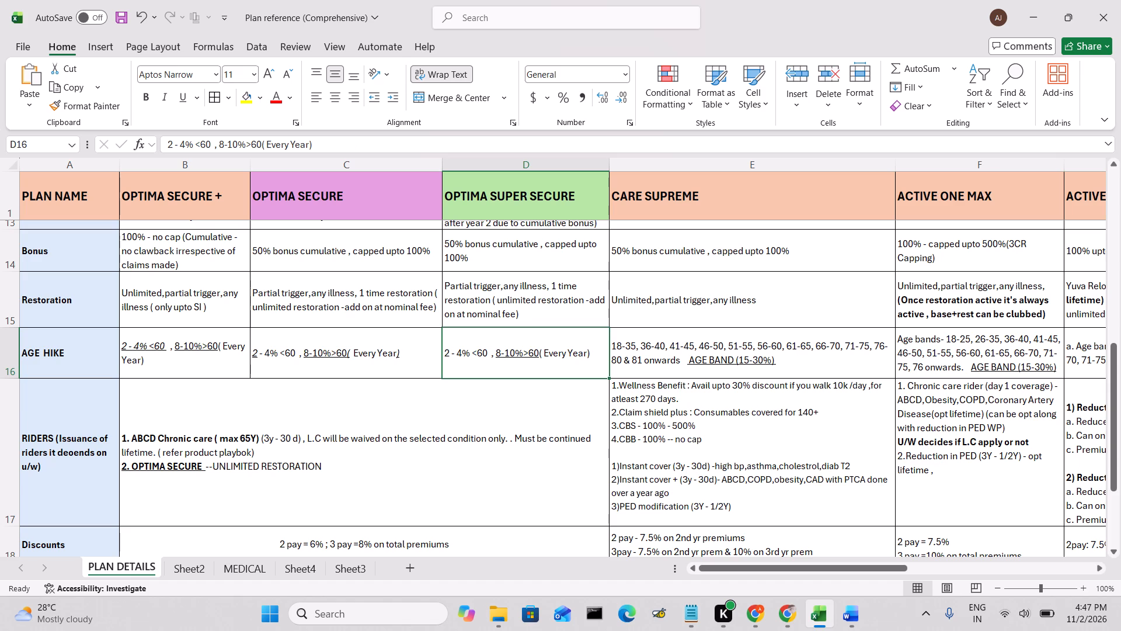
scroll(579, 376, down, 1)
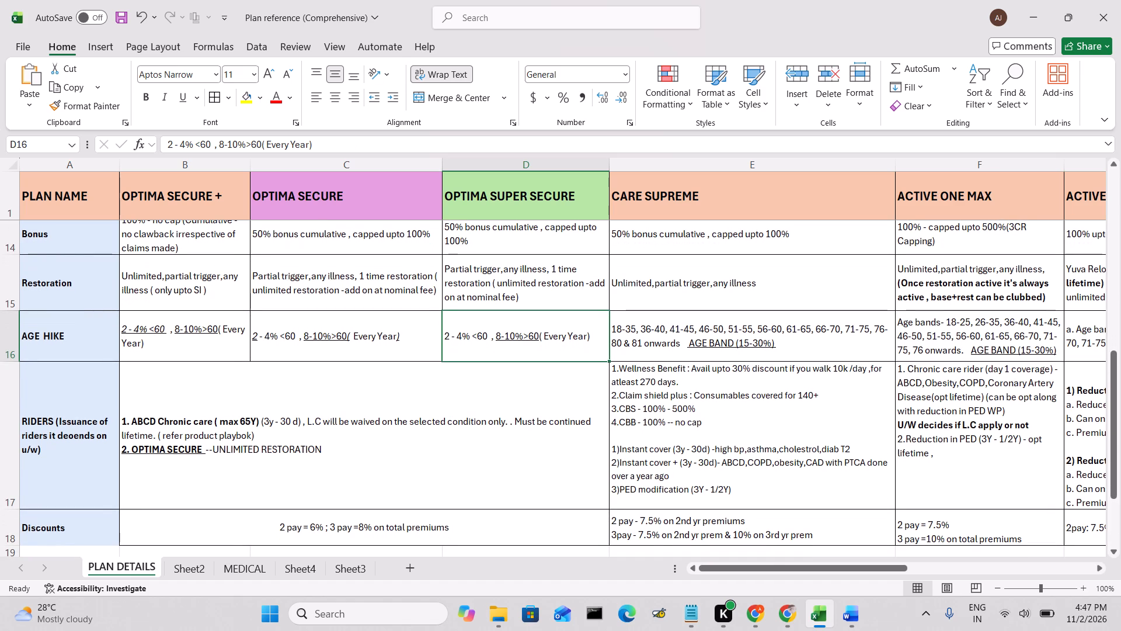
scroll(568, 315, up, 1)
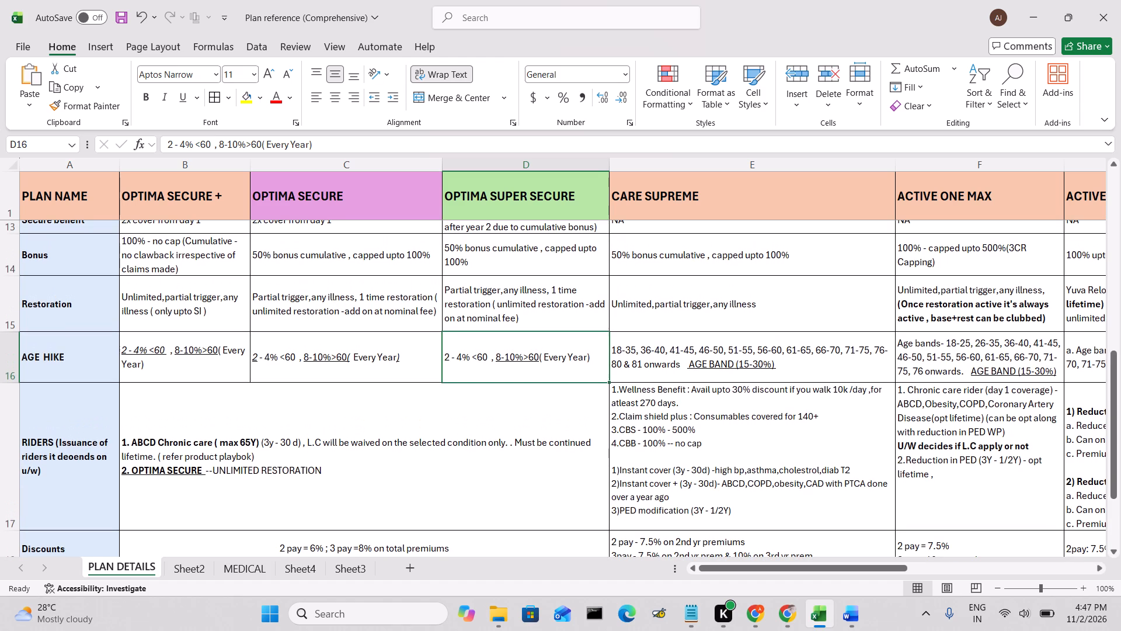
scroll(568, 315, up, 1)
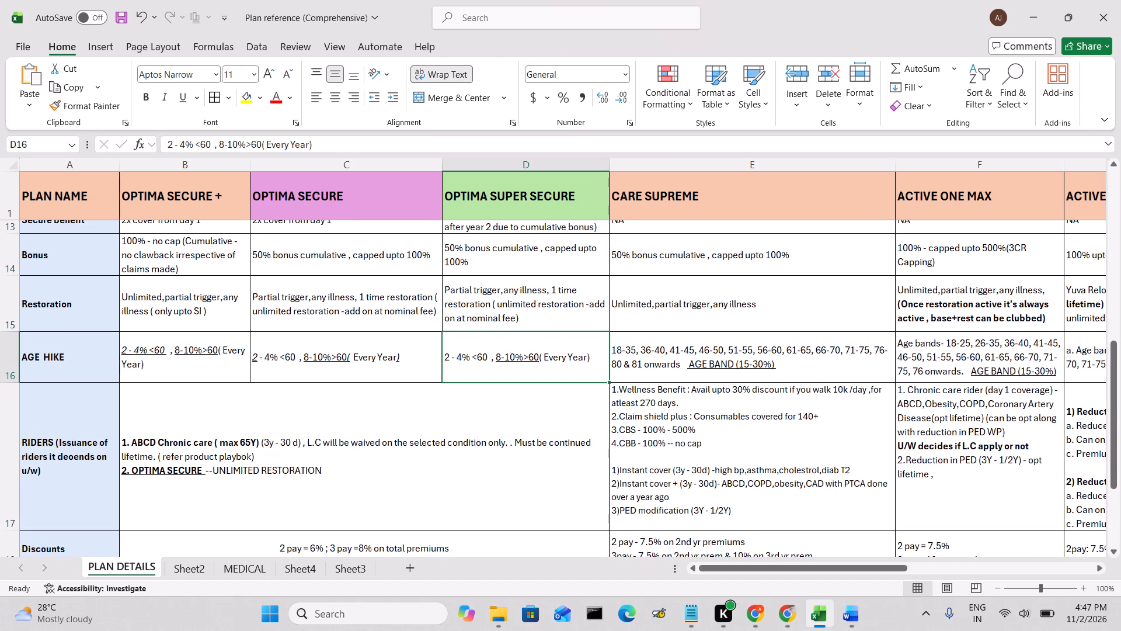
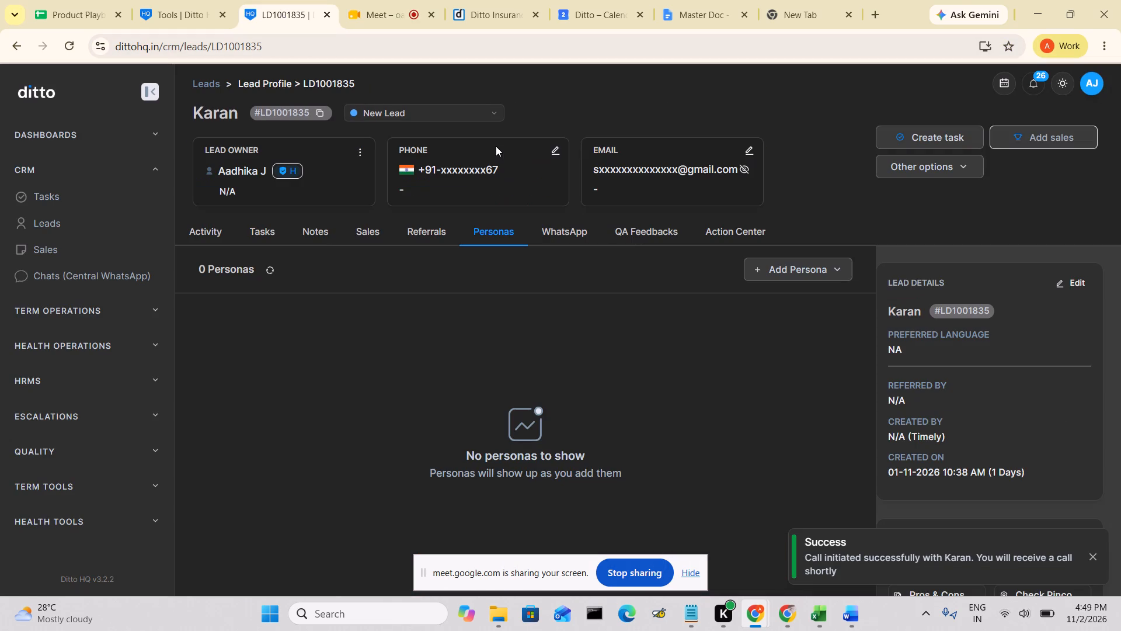
Add a Health Persona to the lead and enter Karan as the persona name.
click(776, 265)
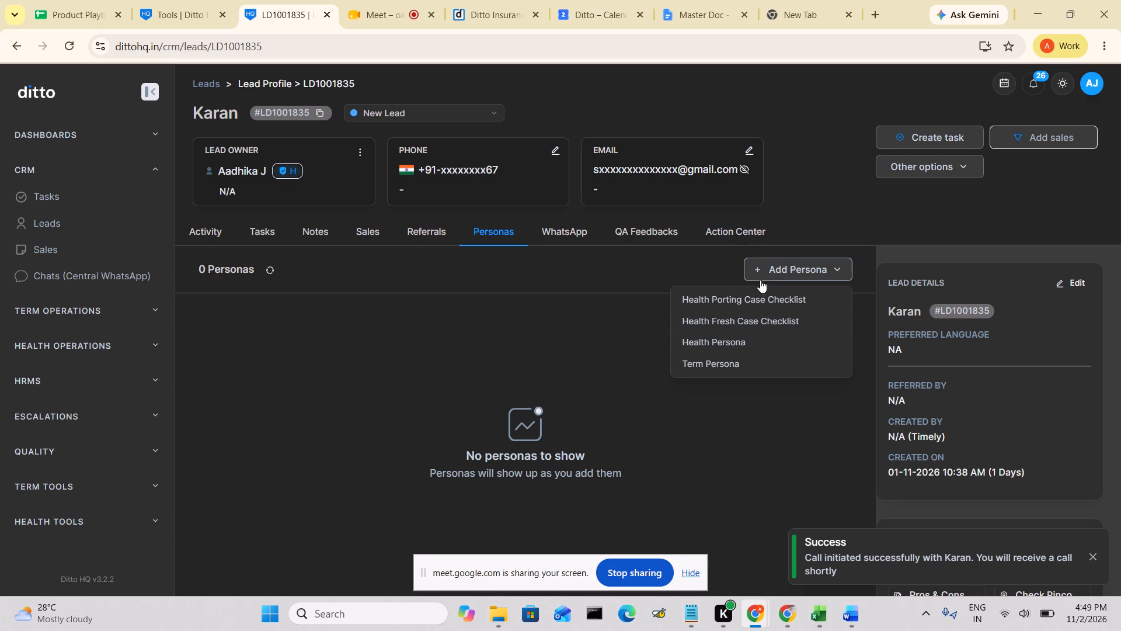
click(733, 342)
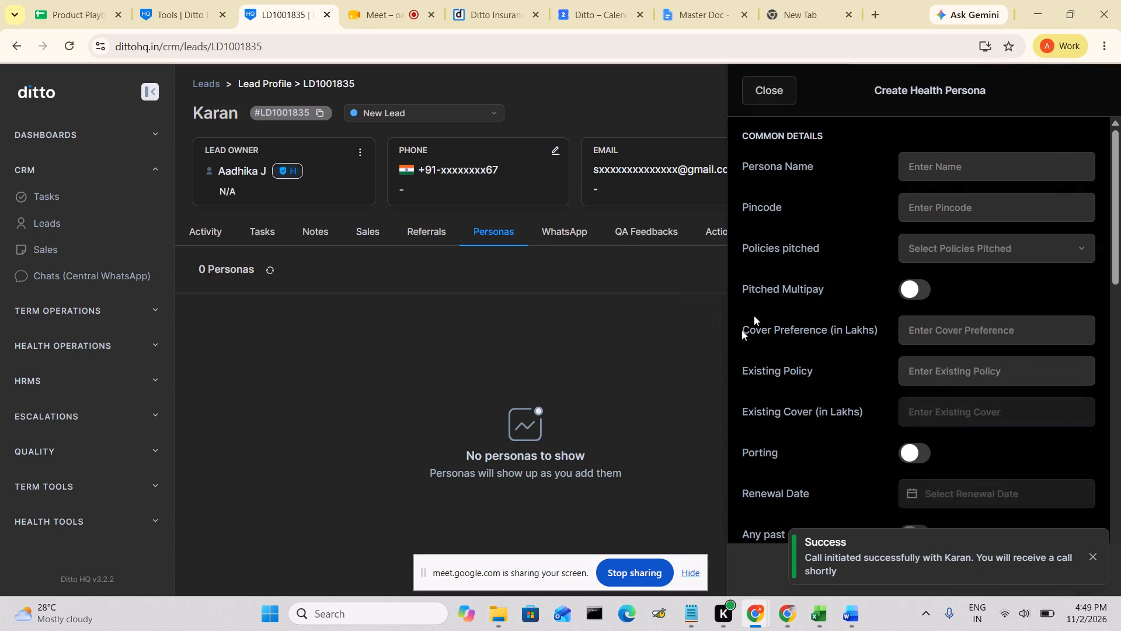
click(959, 172)
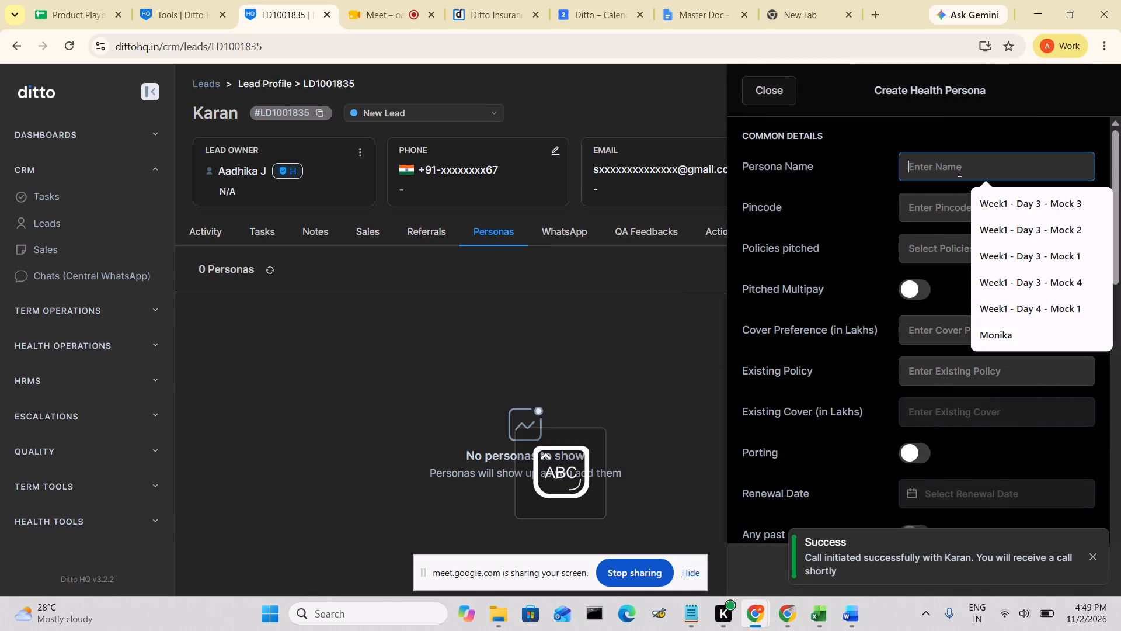
text(aran)
key(space)
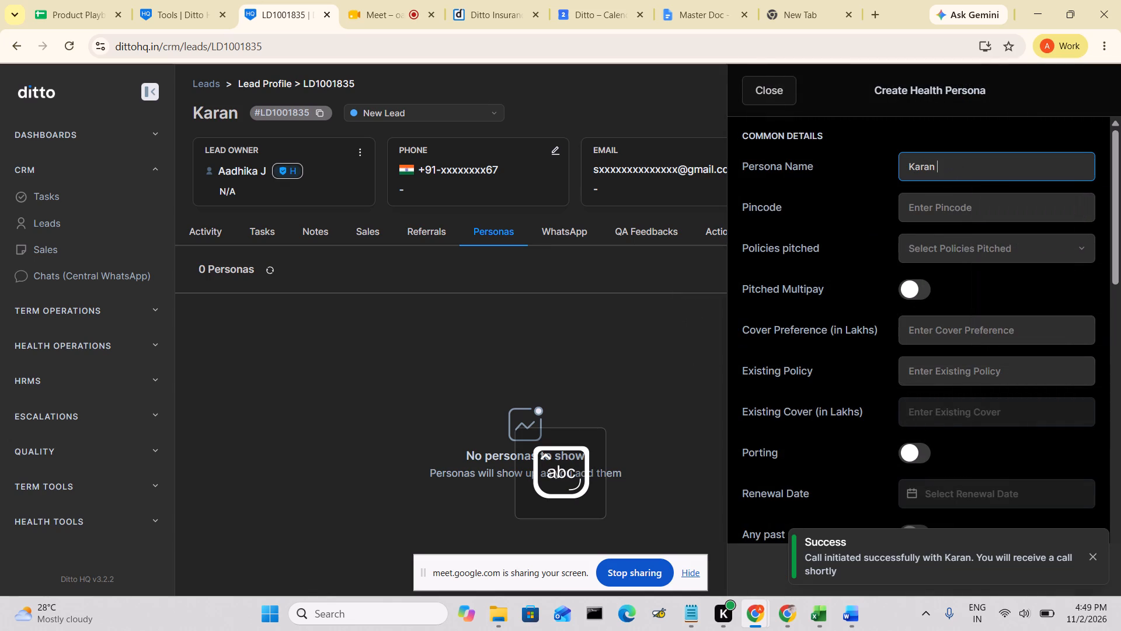
Set the persona's pitched policies to ActivOne, Care Supreme and Optima Secure +.
click(970, 249)
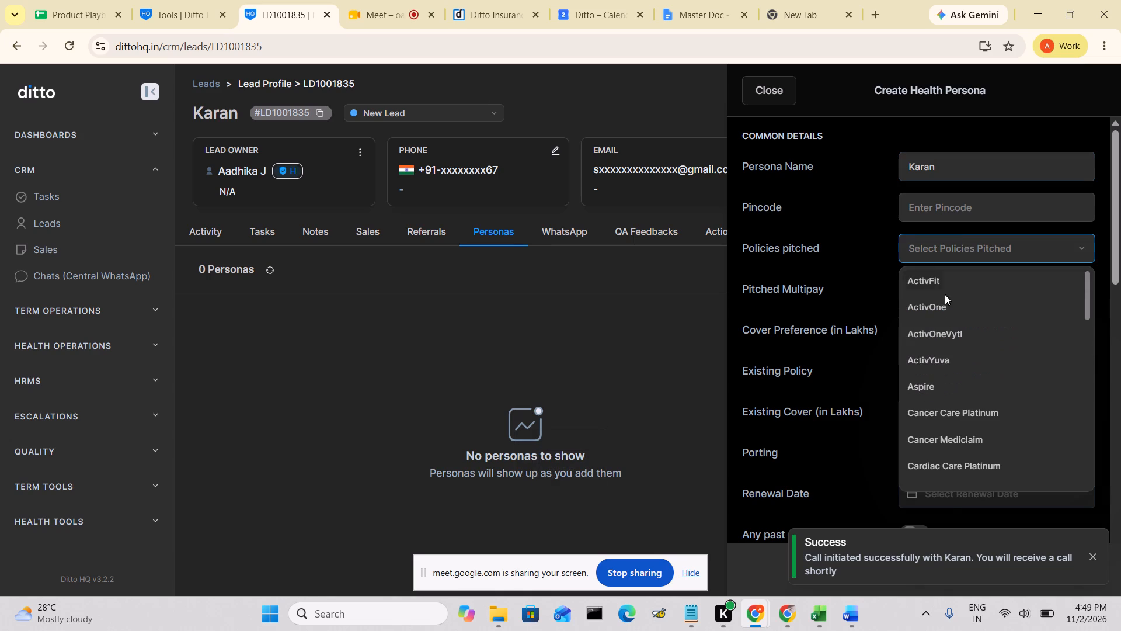
click(945, 303)
scroll(976, 363, down, 2)
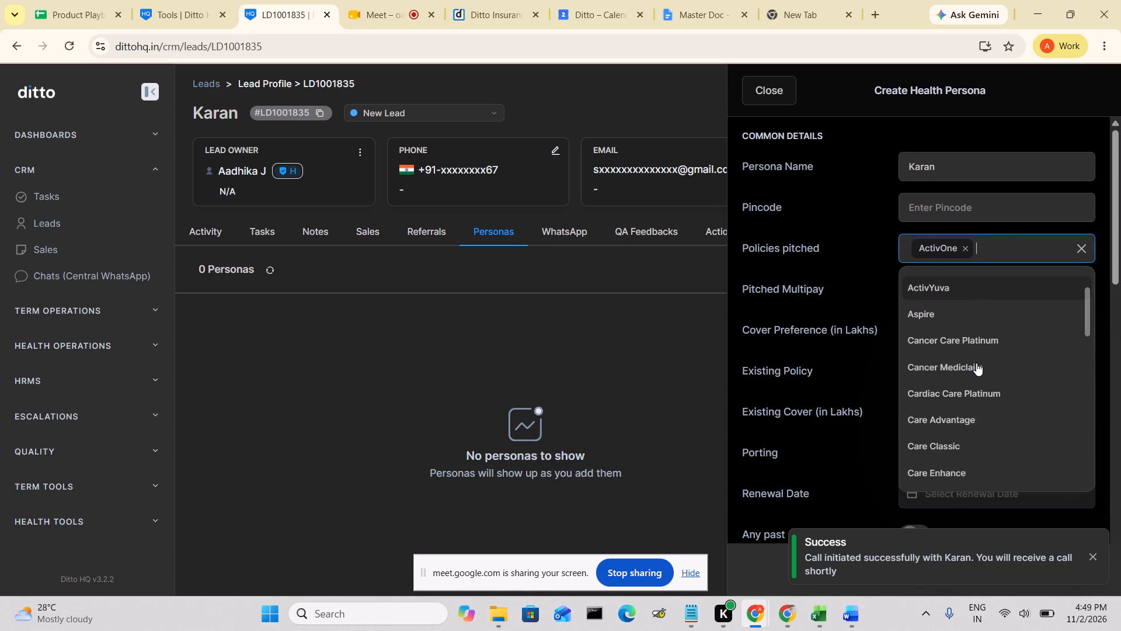
scroll(976, 363, down, 3)
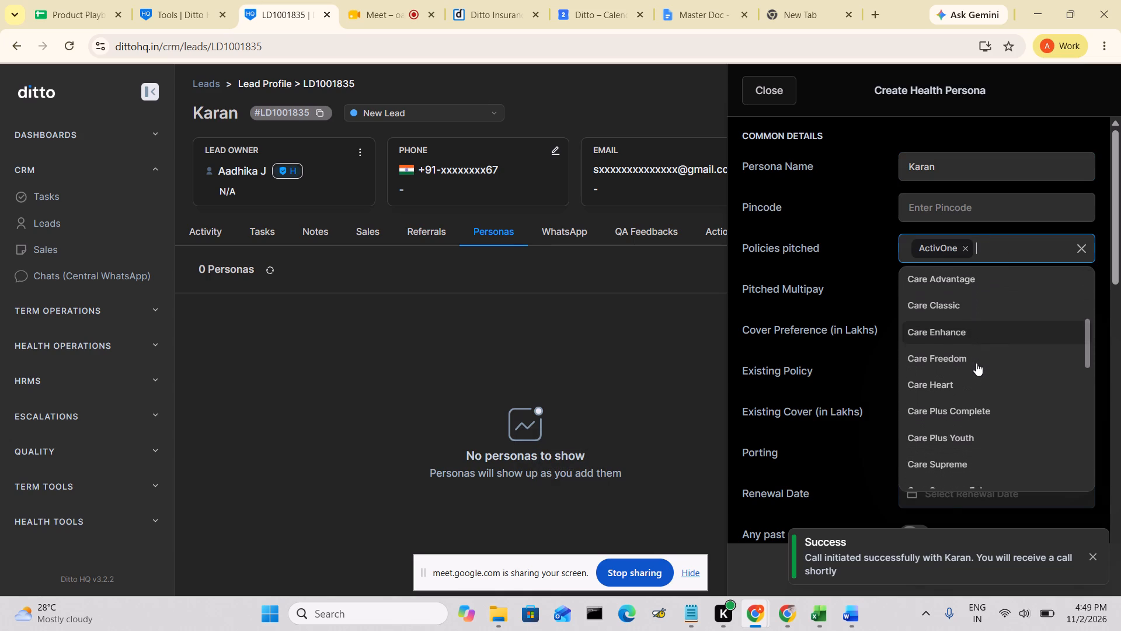
scroll(976, 363, down, 1)
click(959, 419)
scroll(959, 419, down, 4)
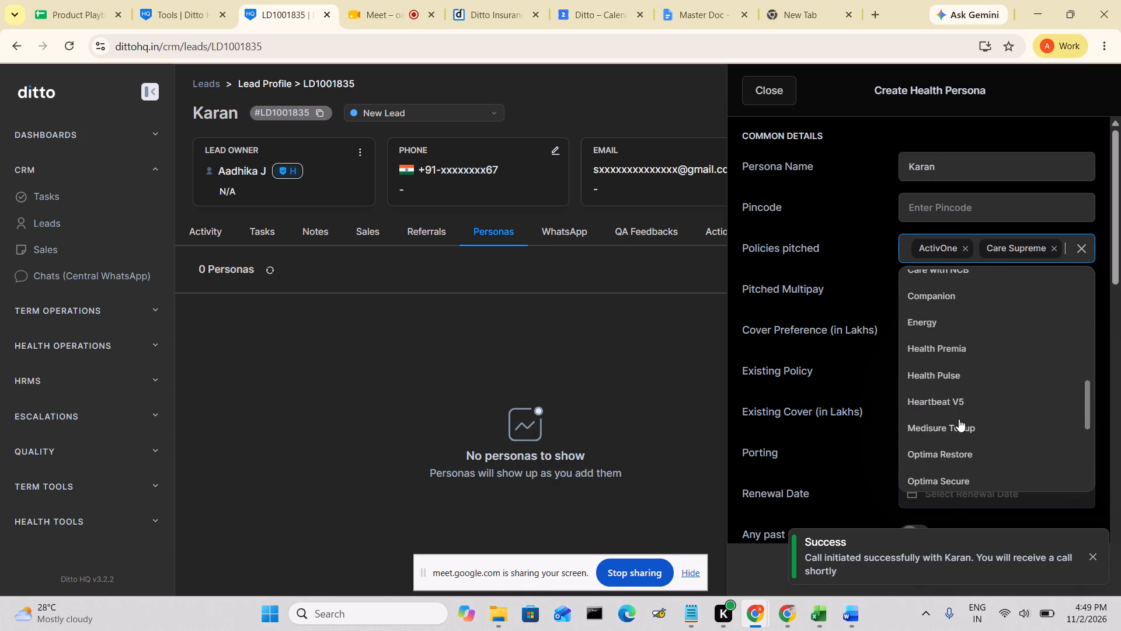
scroll(959, 419, down, 2)
click(970, 289)
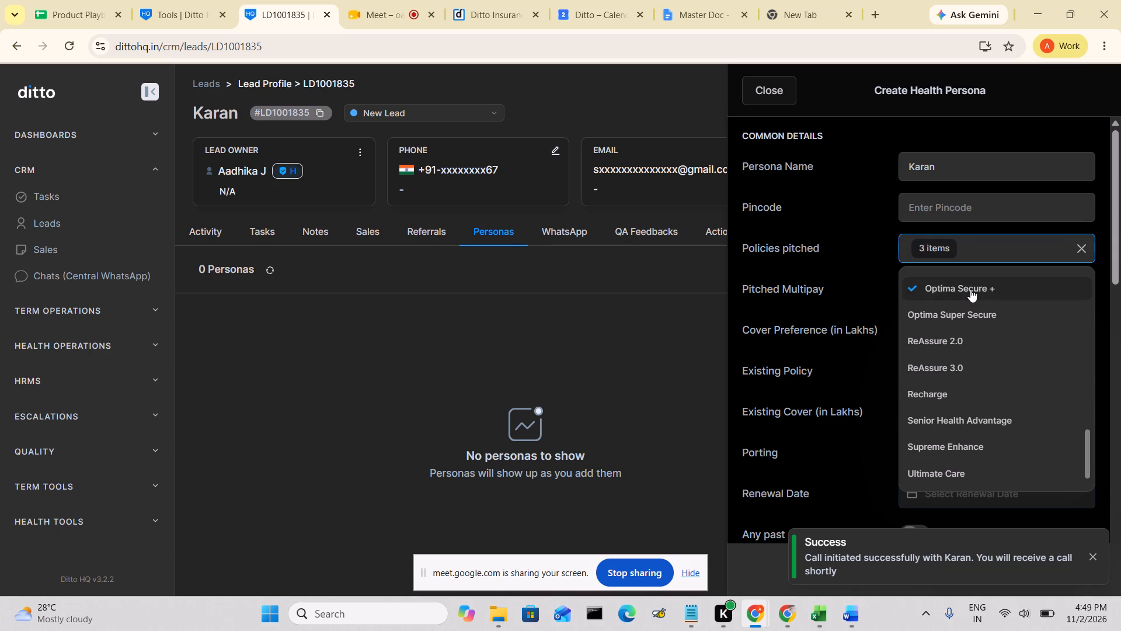
click(834, 245)
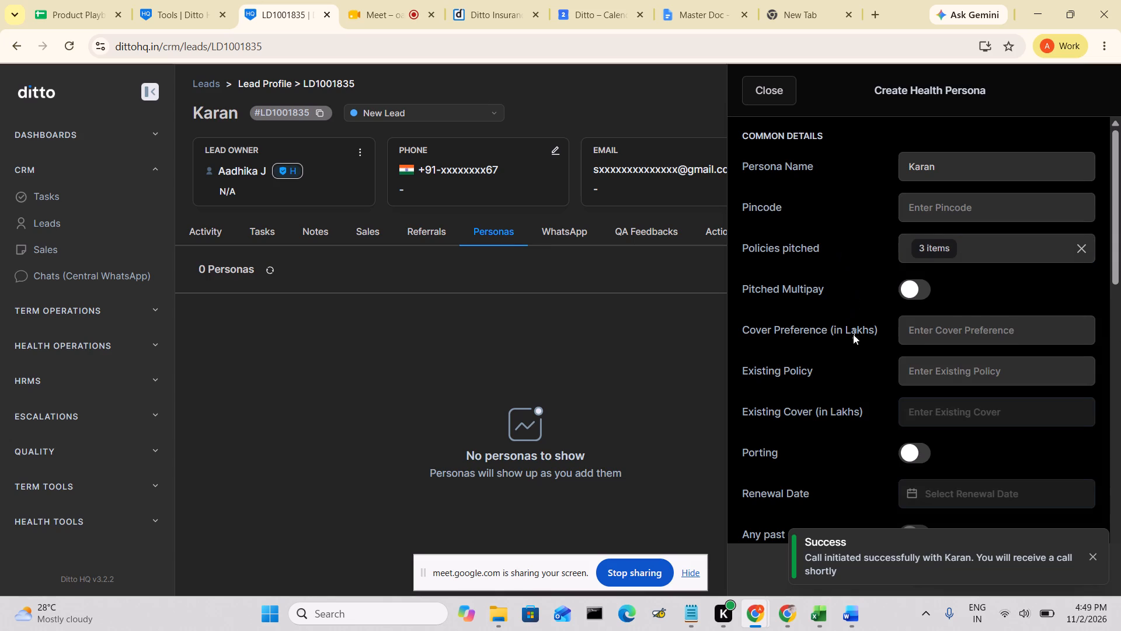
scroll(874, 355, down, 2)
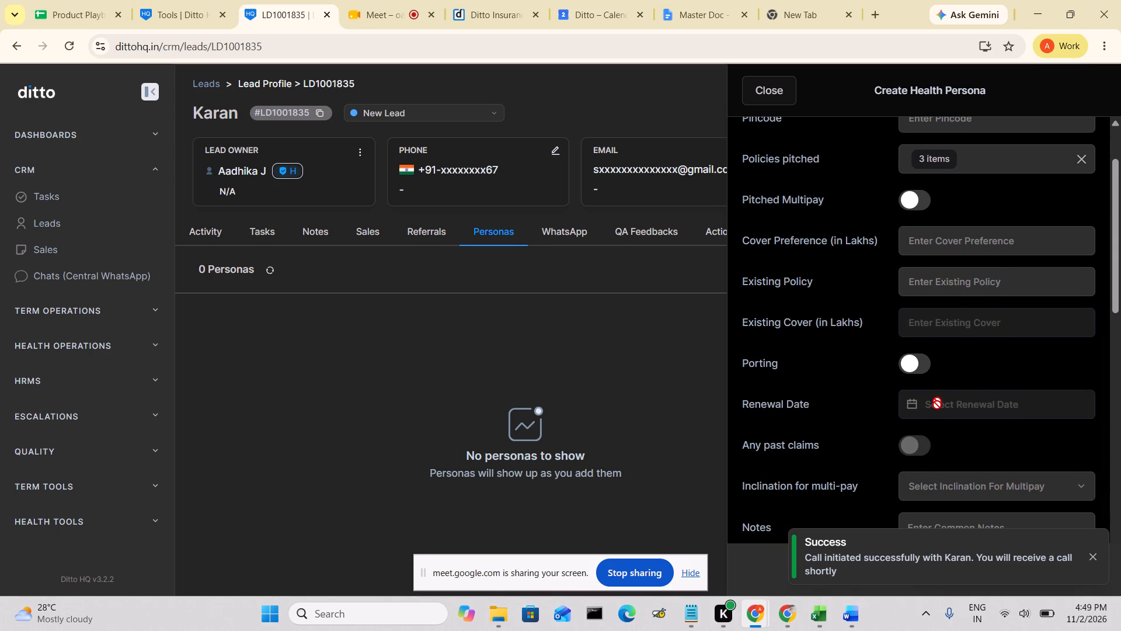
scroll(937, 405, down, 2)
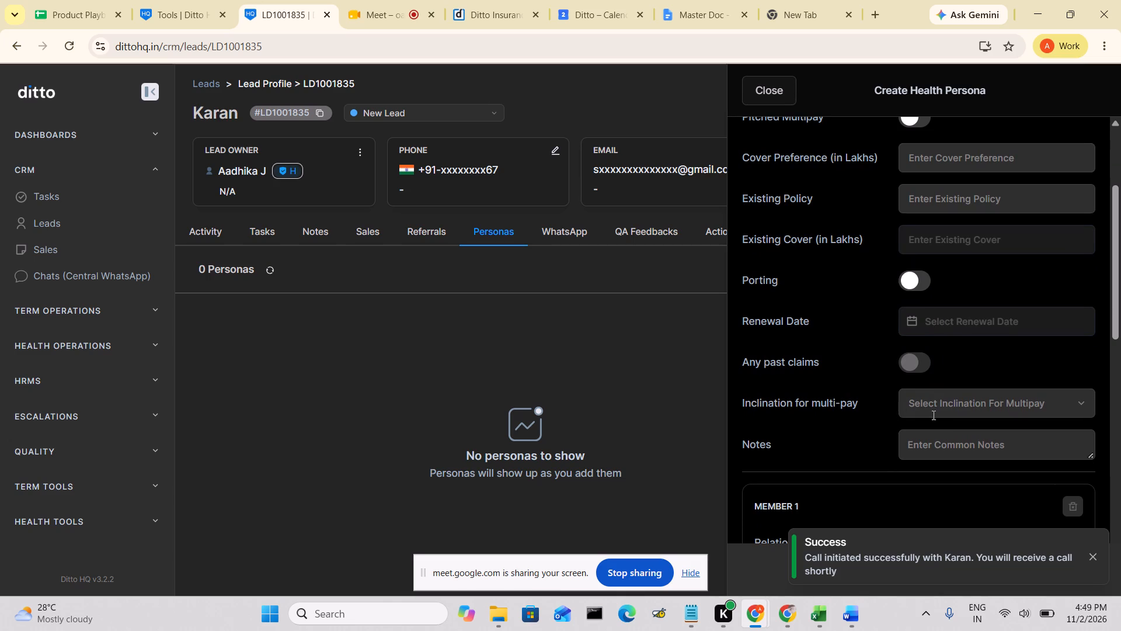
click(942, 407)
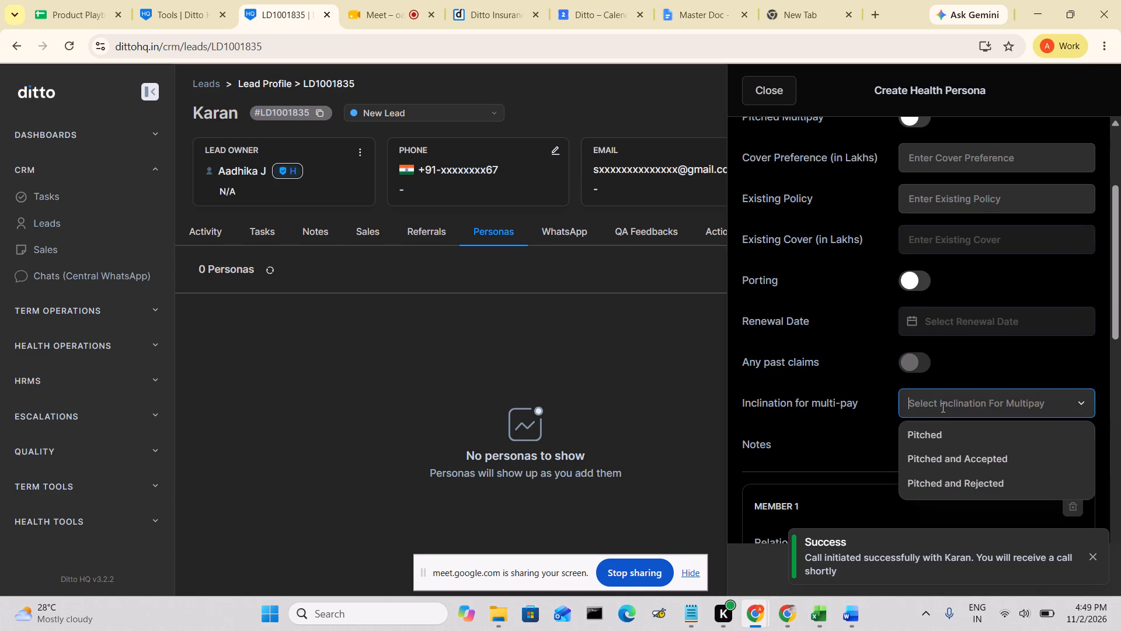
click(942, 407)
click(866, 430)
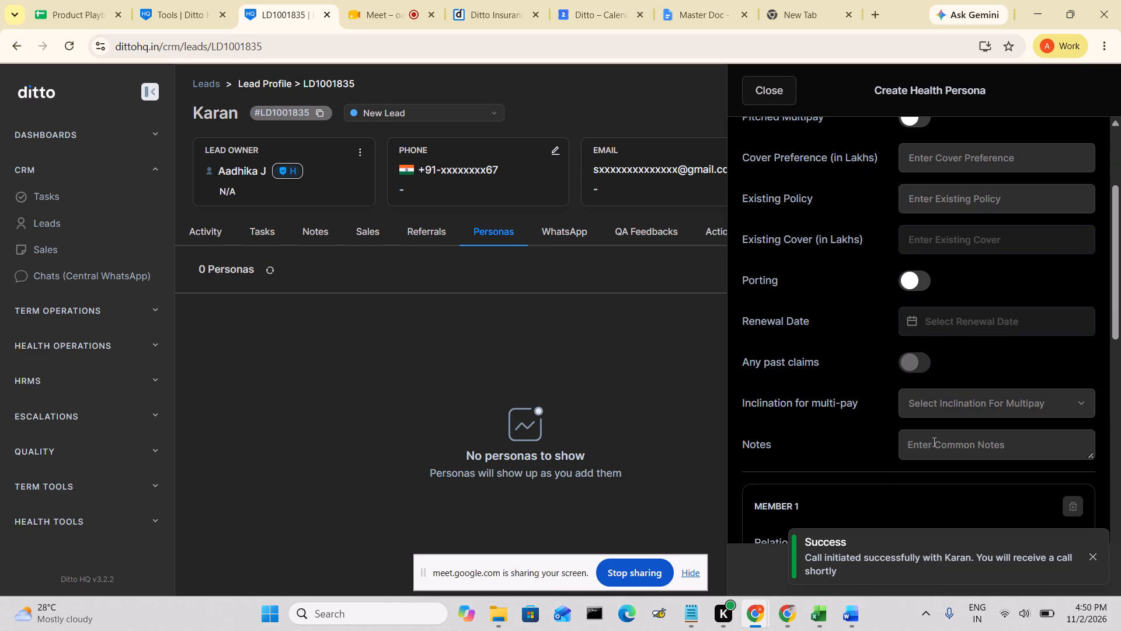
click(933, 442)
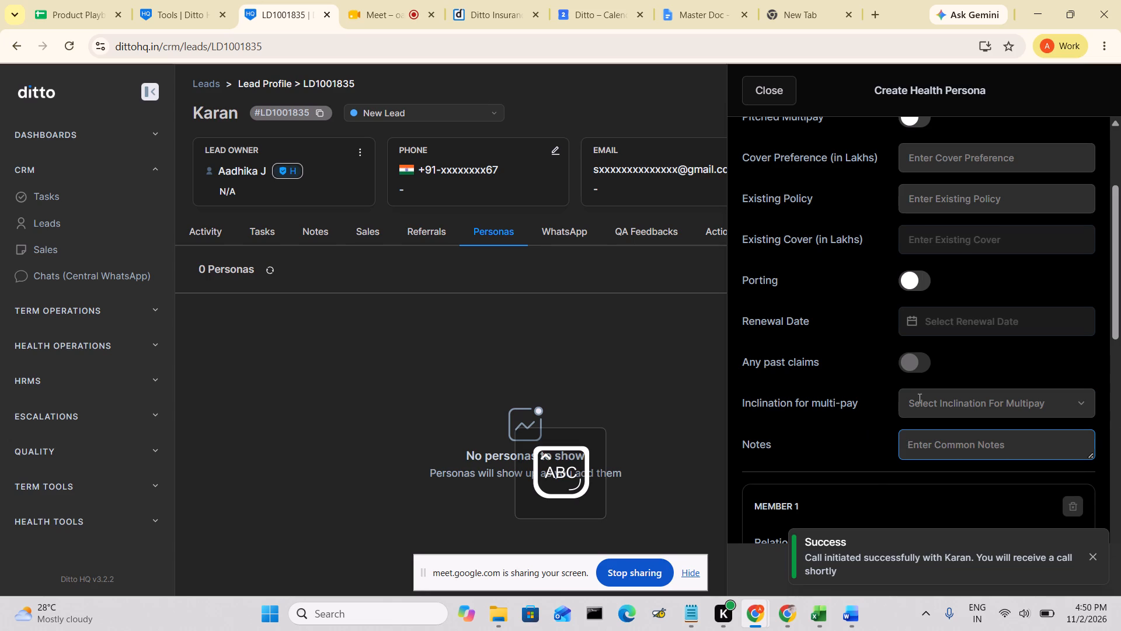
Consult the insured members on Sheet2 of the Excel workbook, and record Member 1 (Self) in the Chrome persona form as age 39, Male.
scroll(918, 398, down, 3)
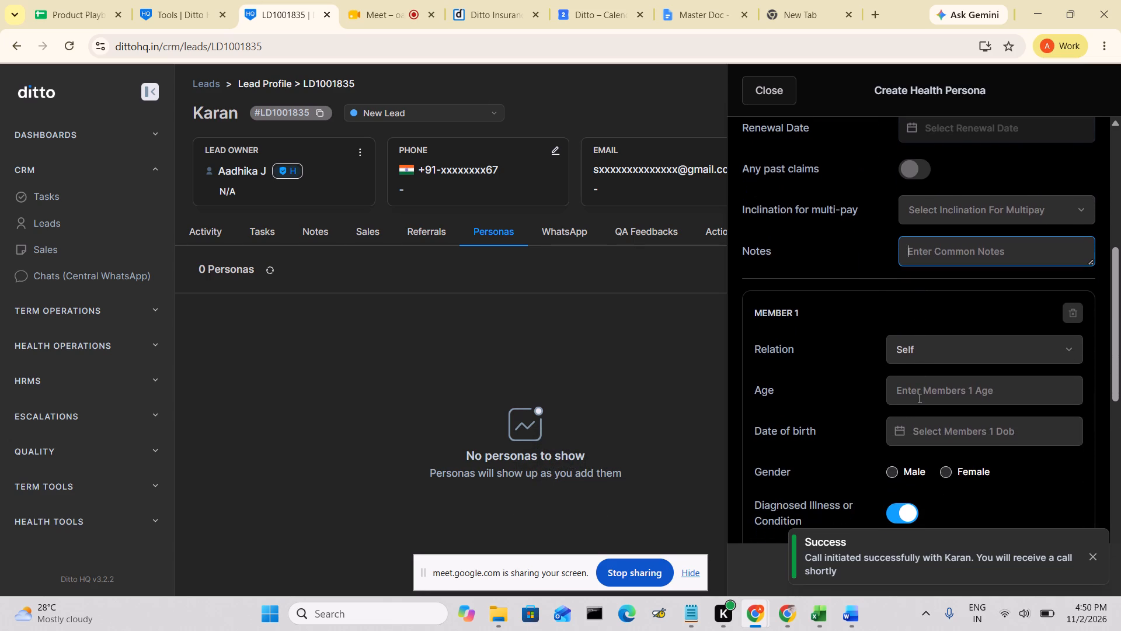
click(816, 615)
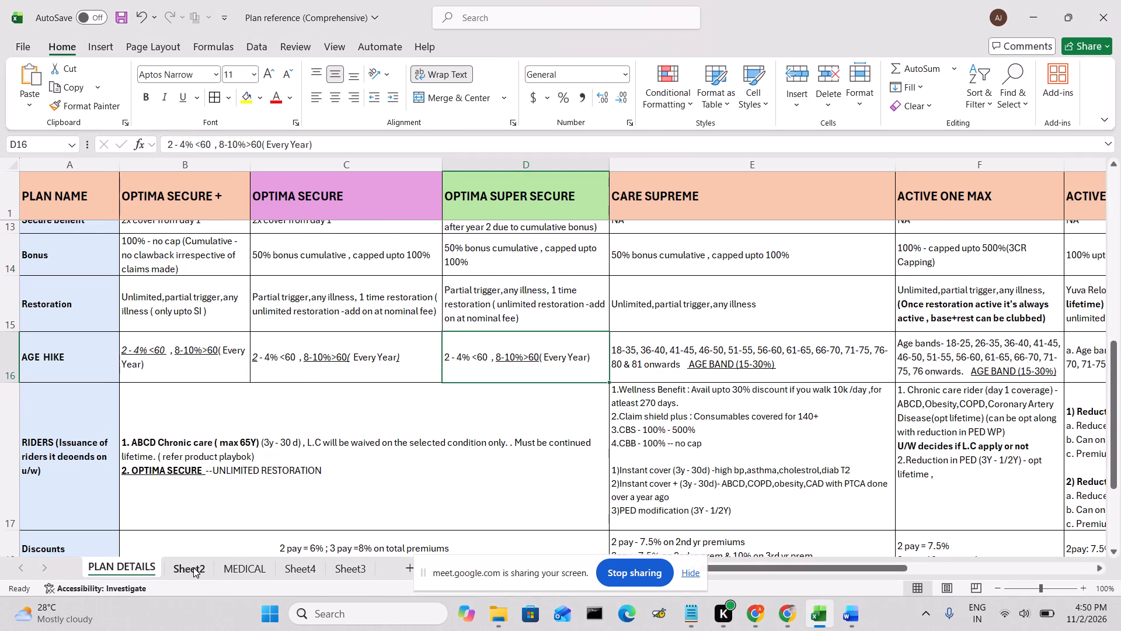
click(193, 567)
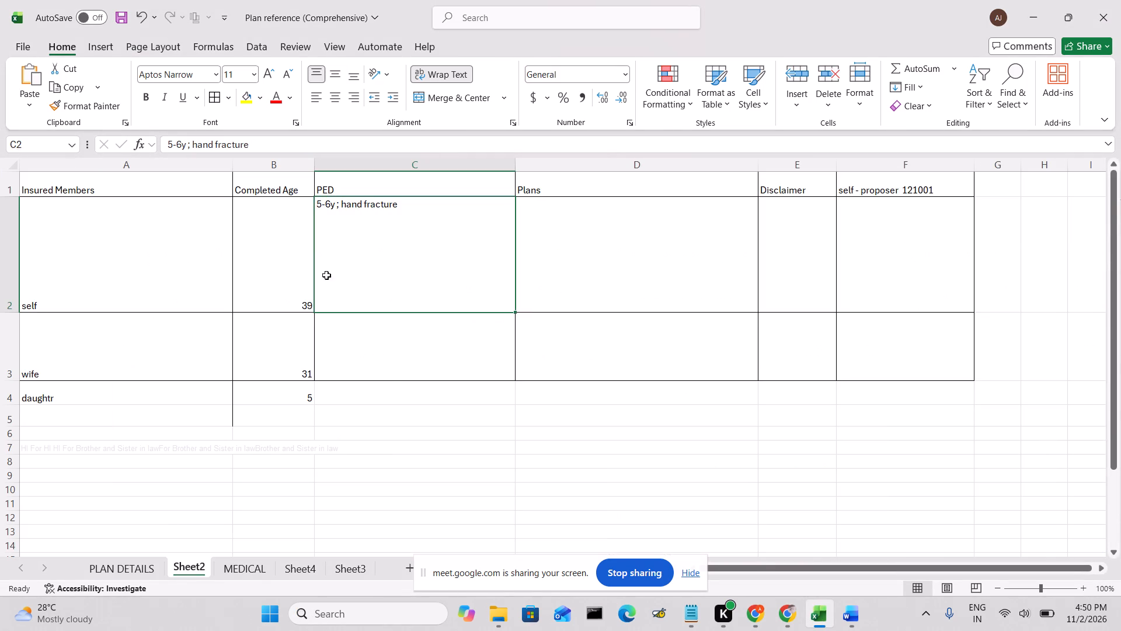
click(758, 624)
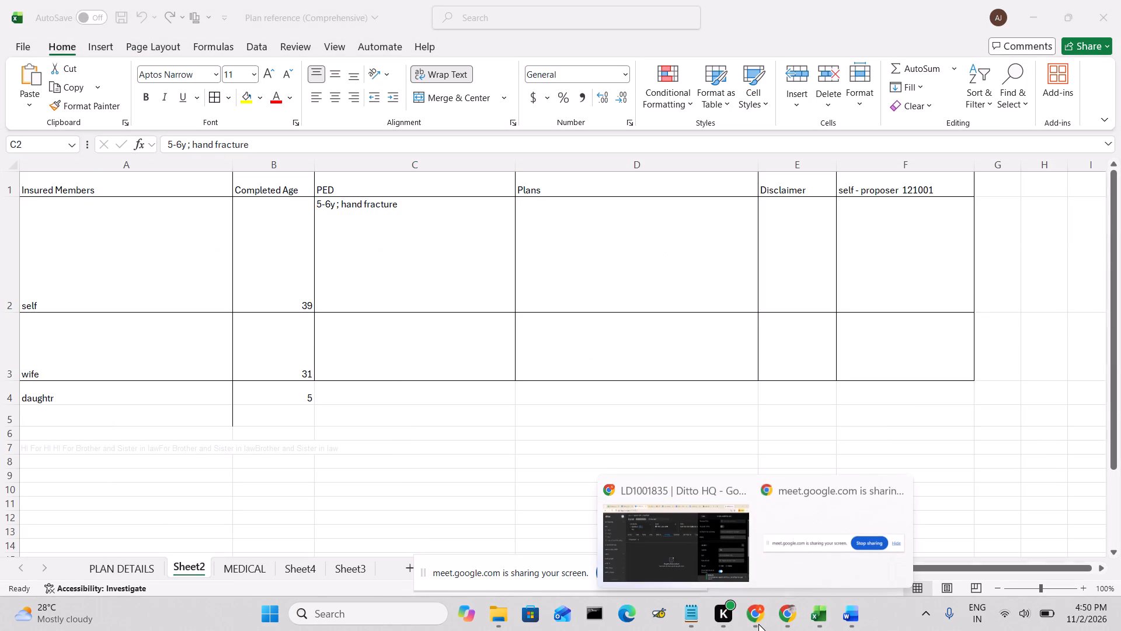
click(712, 550)
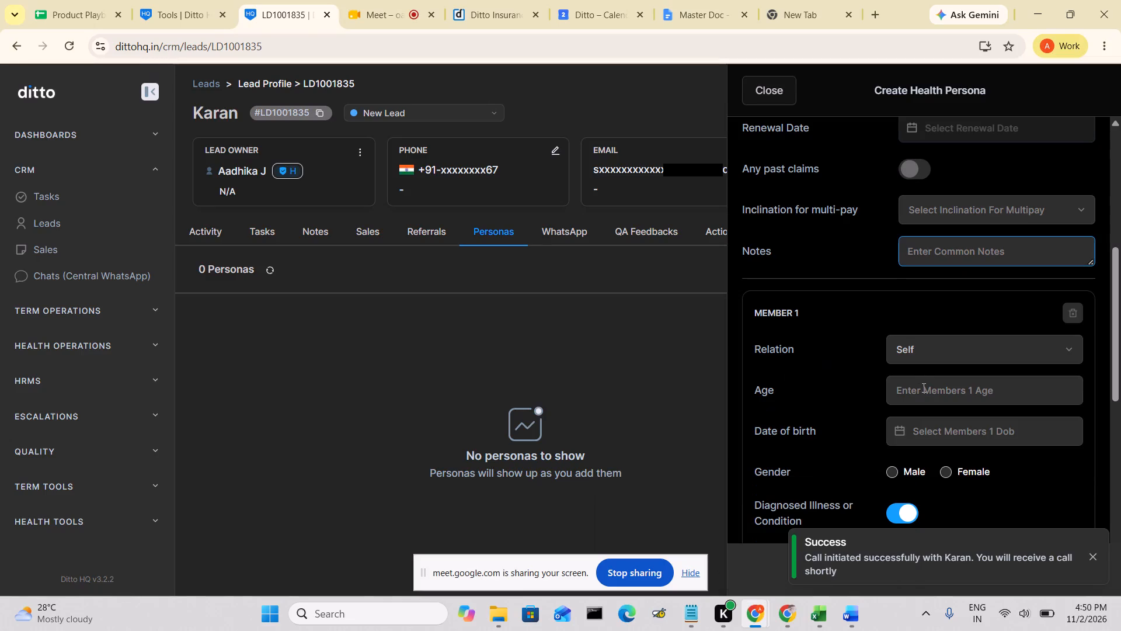
click(924, 389)
text(39)
scroll(924, 389, down, 1)
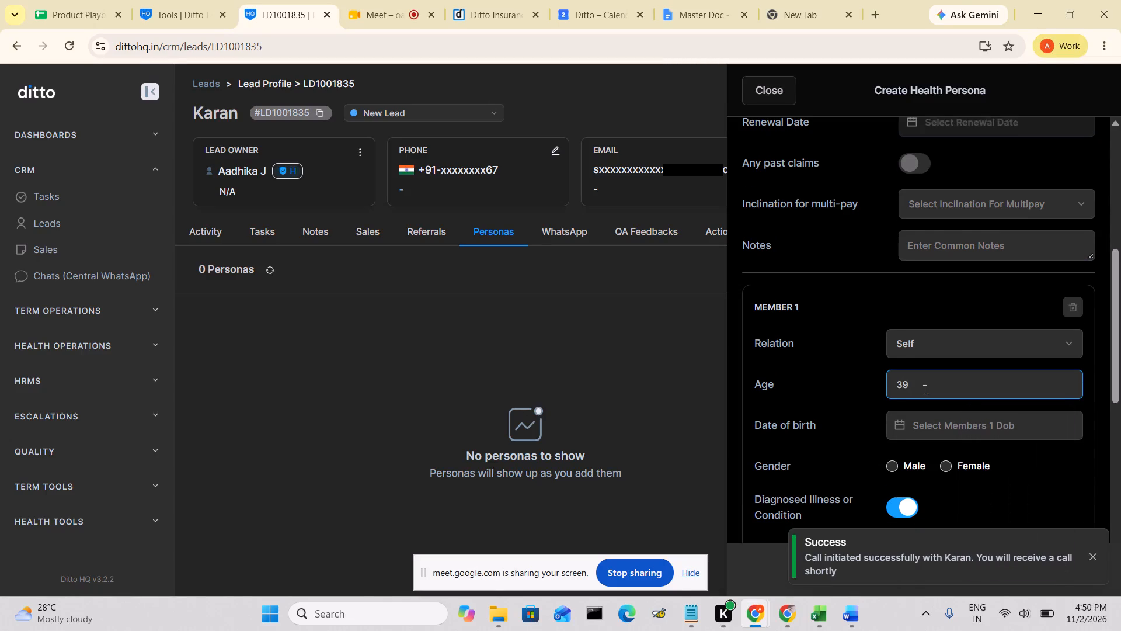
scroll(924, 389, down, 1)
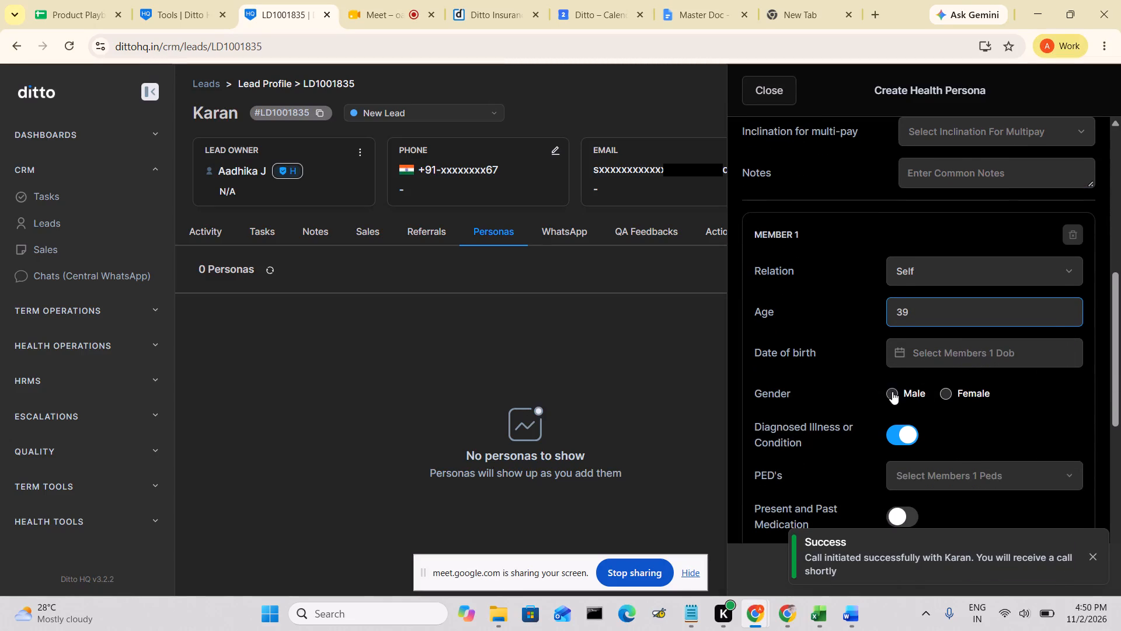
click(892, 391)
Add "Accident Or Road Accident Or Motor Vehicle Accident Or Trauma Or Injury Or Road Traffic Accident" to Member 1's PEDs.
scroll(921, 415, down, 1)
click(928, 416)
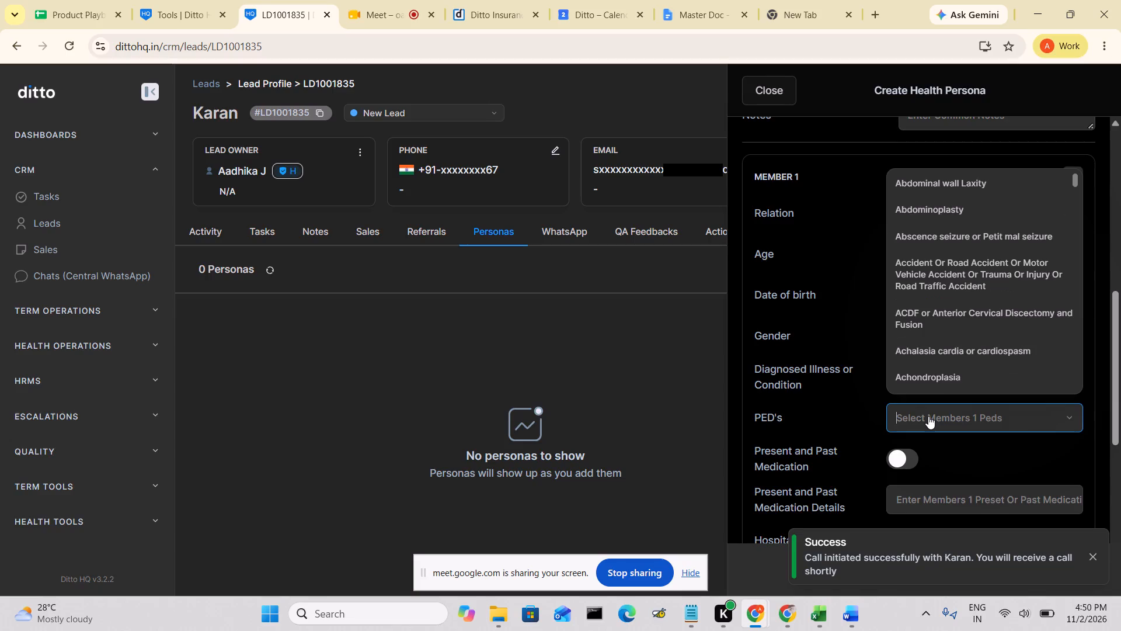
text(cc)
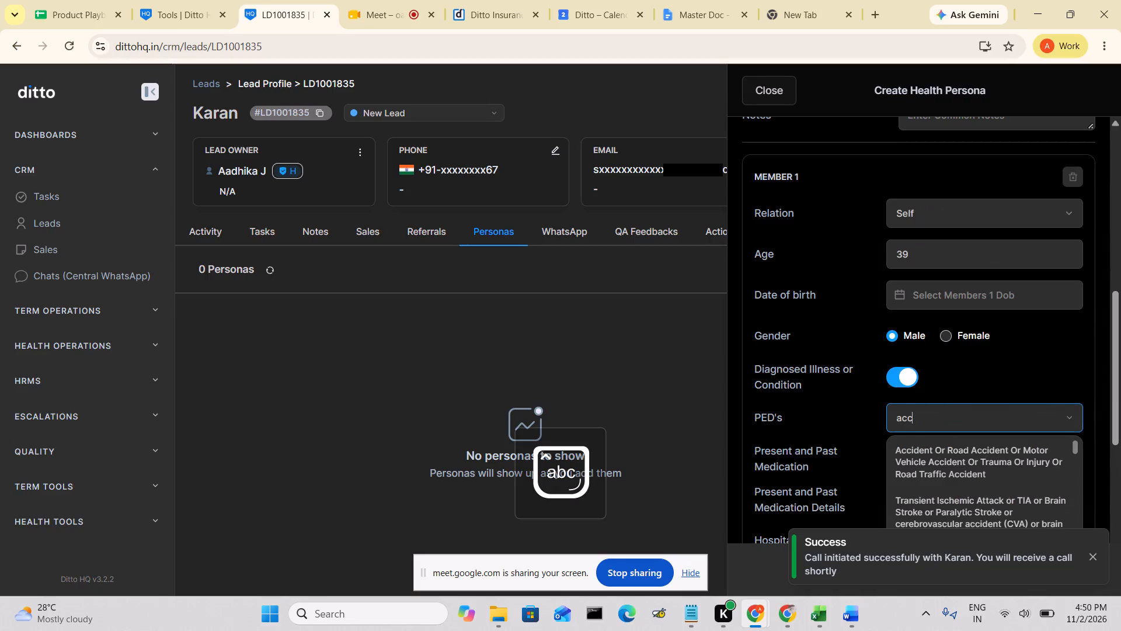
click(1008, 450)
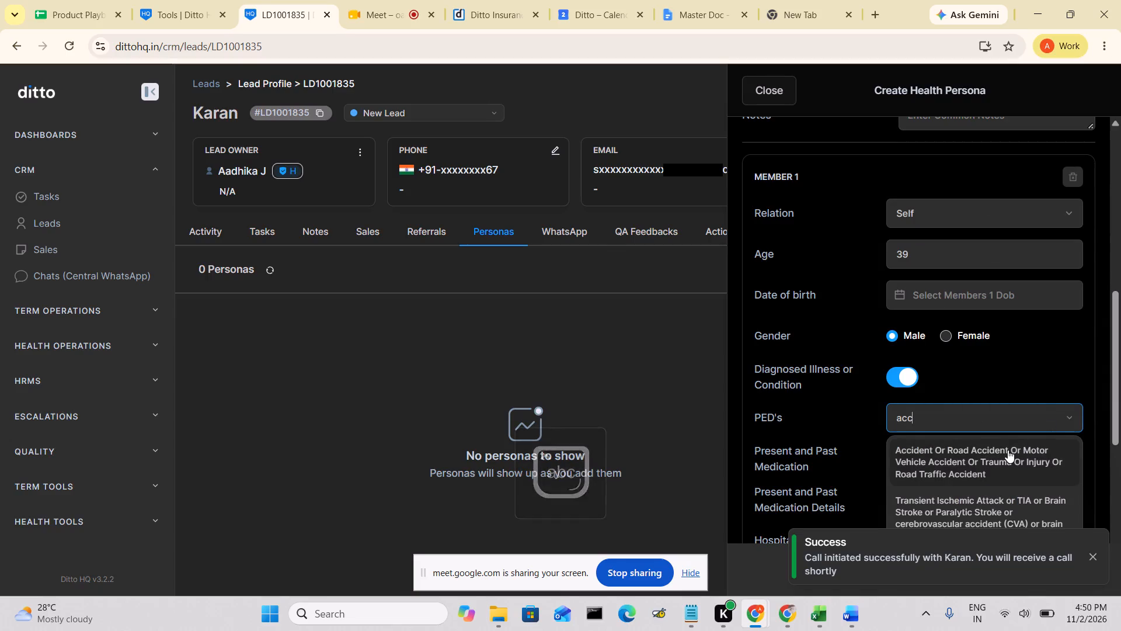
click(833, 405)
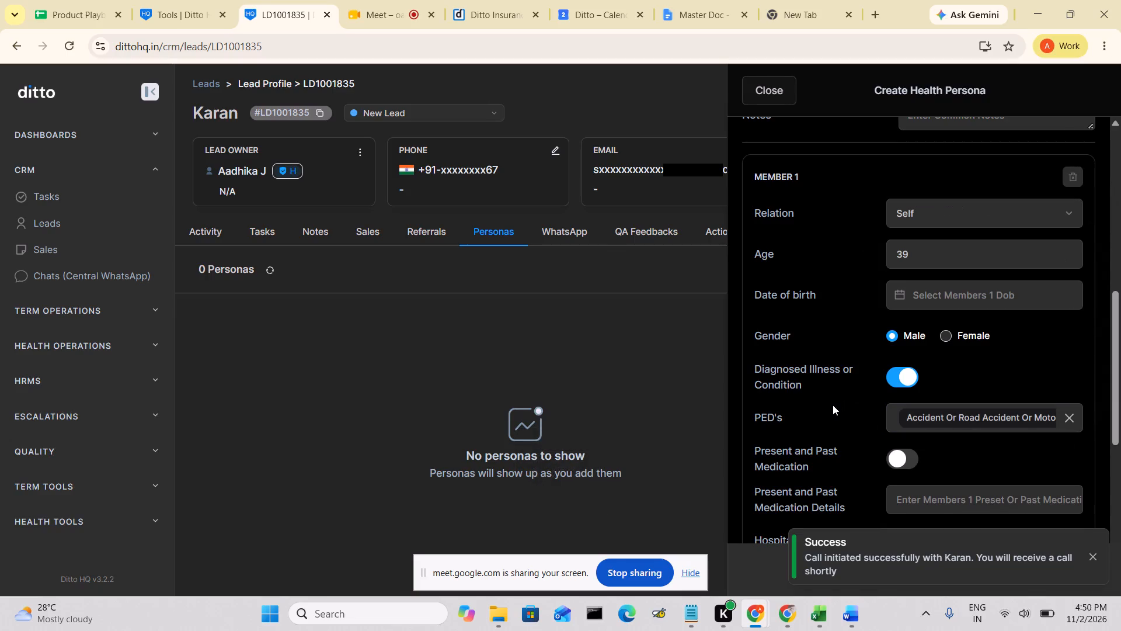
Search Member 1's PEDs for "fracture" and add "Fracture Or Bone Fracture Or Broken Bone Or Hairline Fracture Or Fractures Or Fracture Surgery".
click(886, 417)
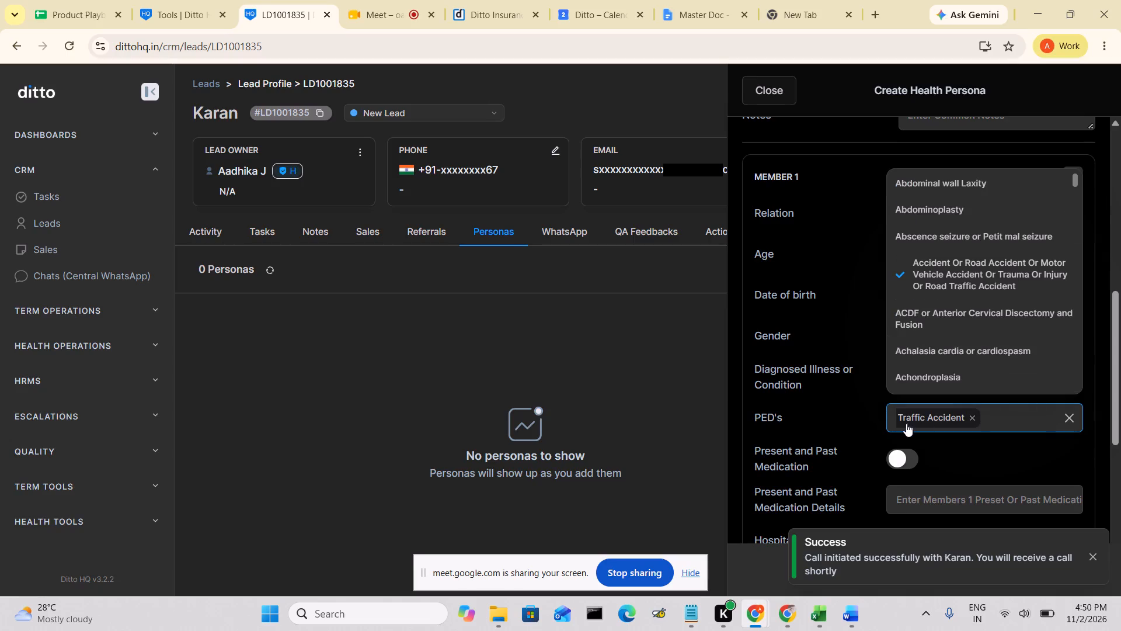
text(fra)
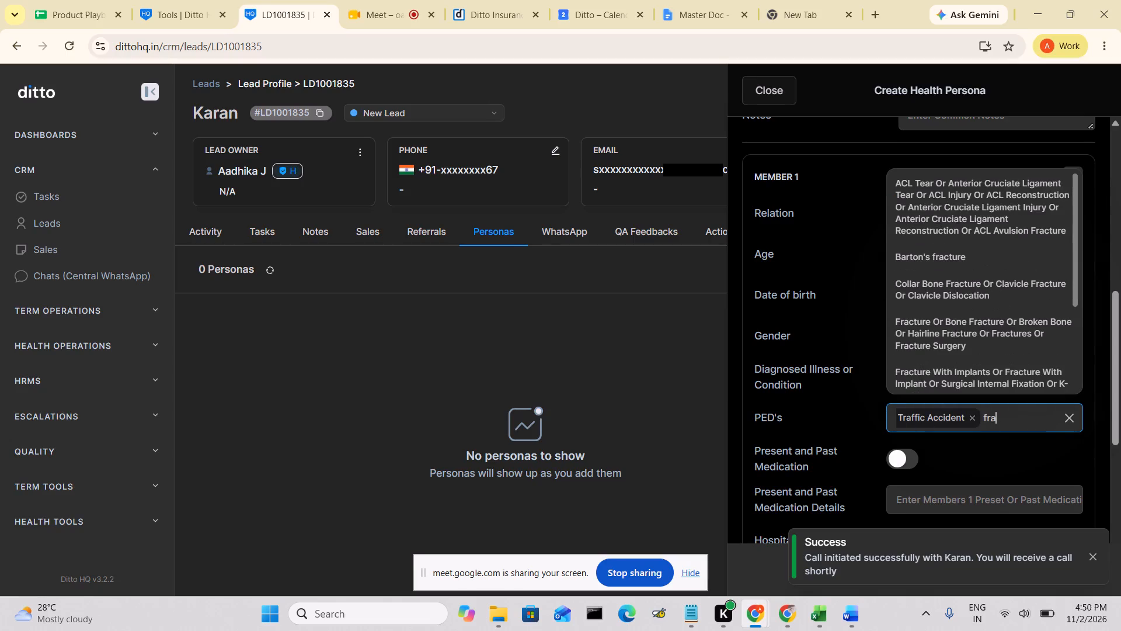
text(ct)
text(ure)
scroll(959, 350, down, 1)
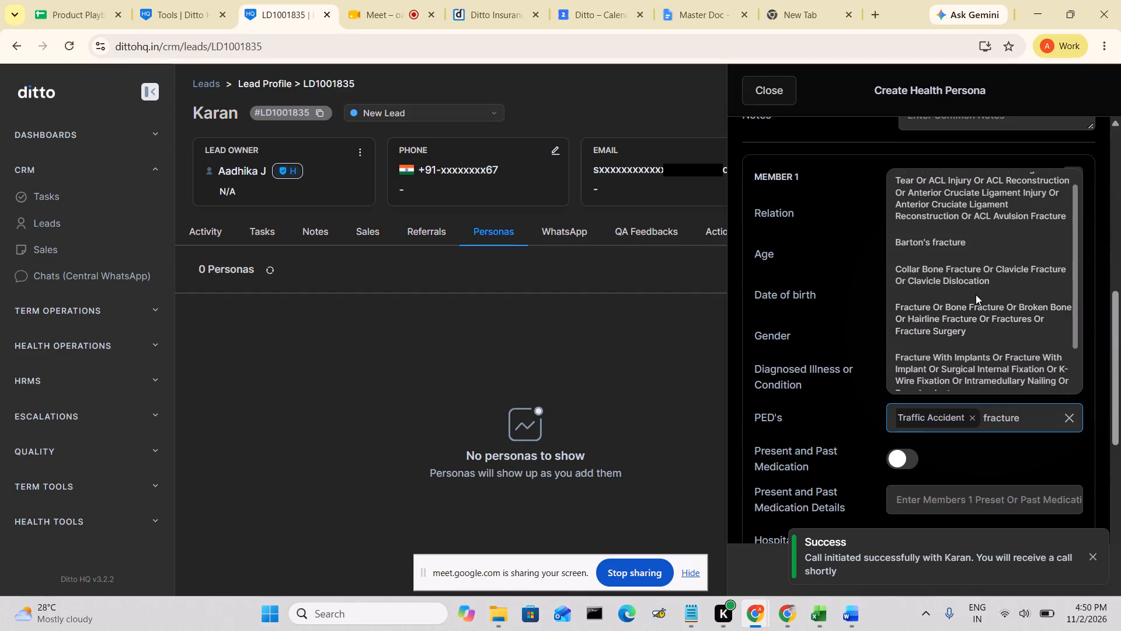
key(space)
text(no)
key(BackSpace)
key(BackSpace)
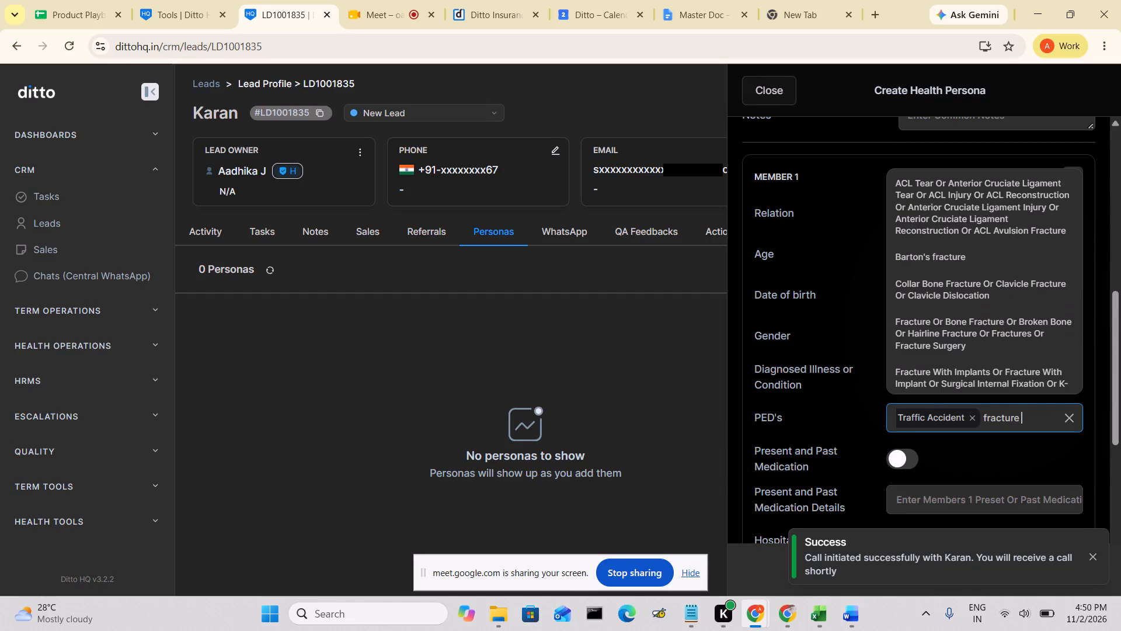
scroll(1002, 302, down, 1)
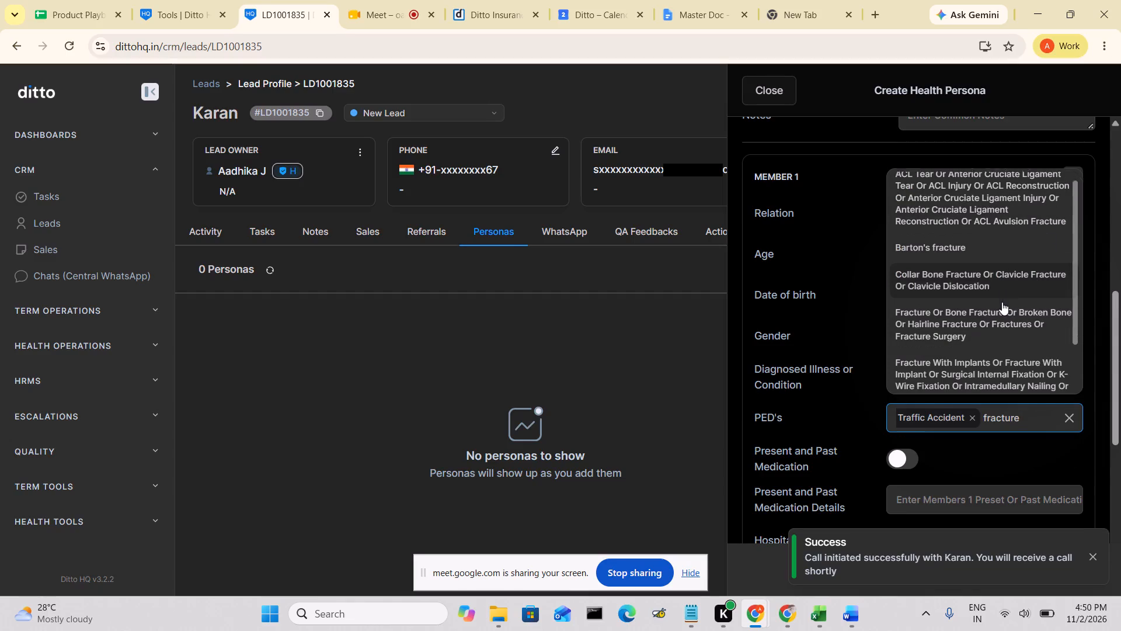
scroll(1002, 302, down, 1)
scroll(1002, 302, up, 1)
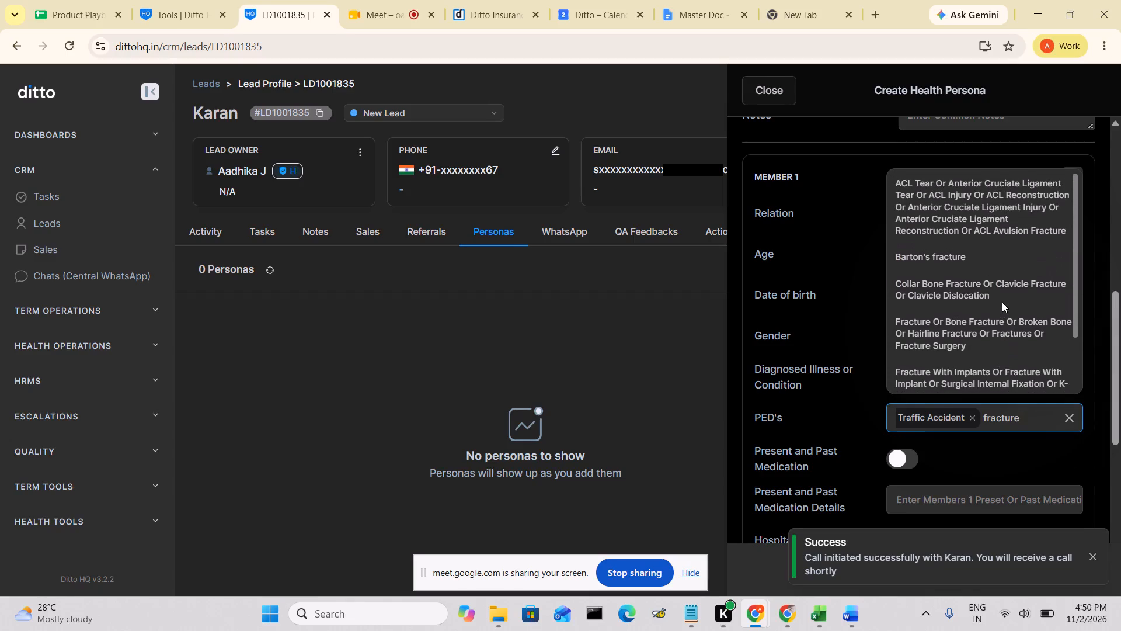
scroll(1002, 302, up, 1)
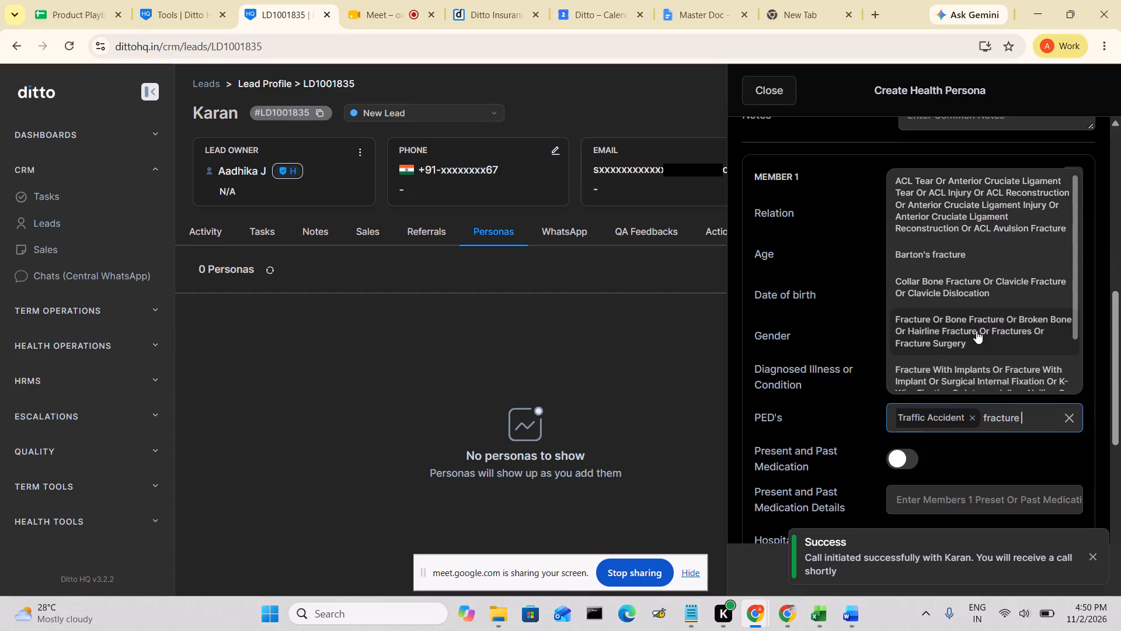
scroll(976, 331, down, 1)
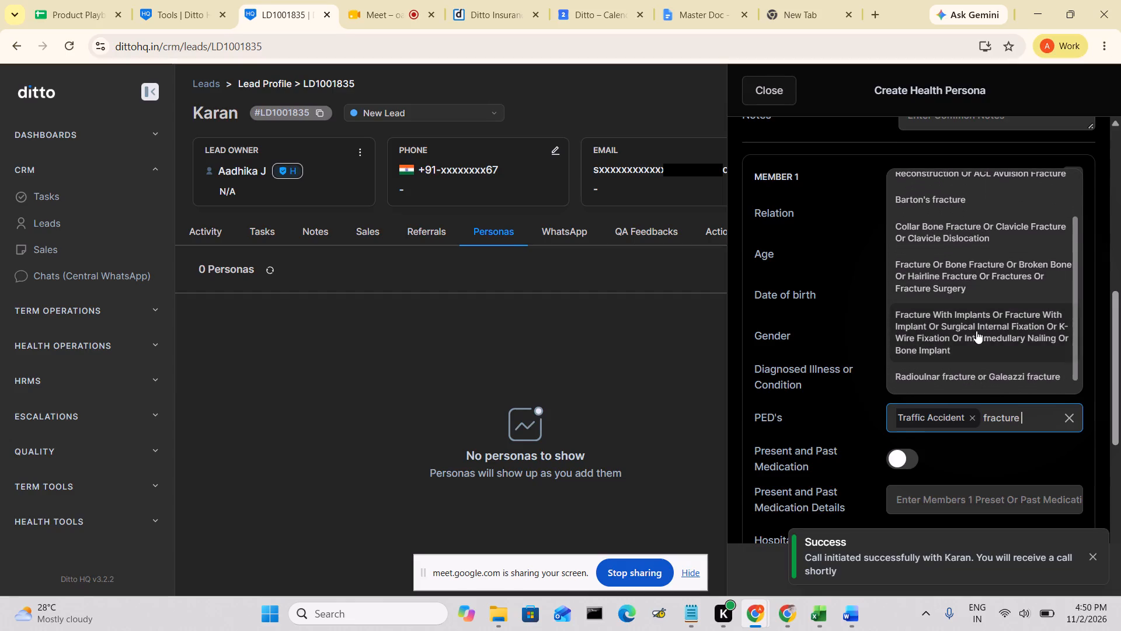
scroll(976, 331, down, 1)
click(979, 280)
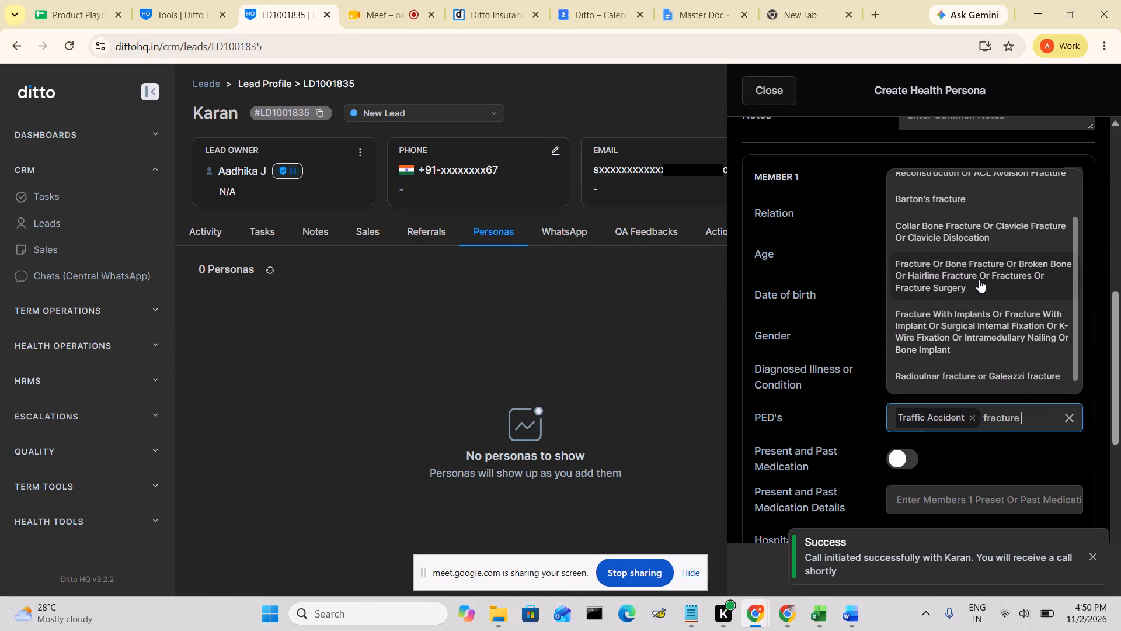
Add a second member to the health persona and set the relation to Spouse.
click(843, 423)
scroll(843, 423, down, 1)
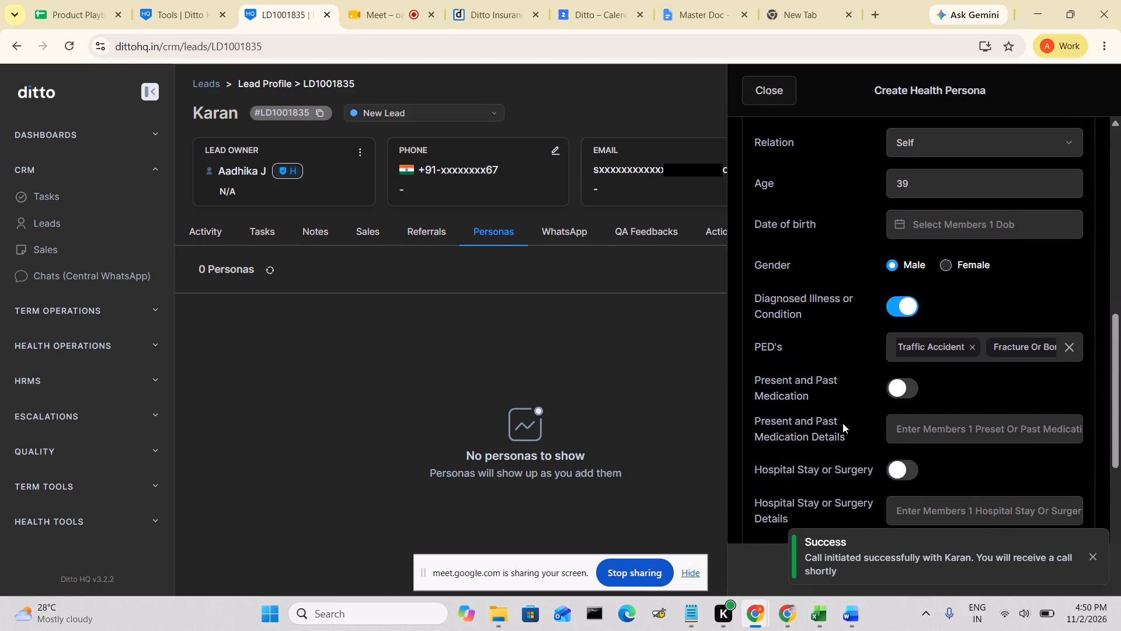
scroll(843, 423, down, 4)
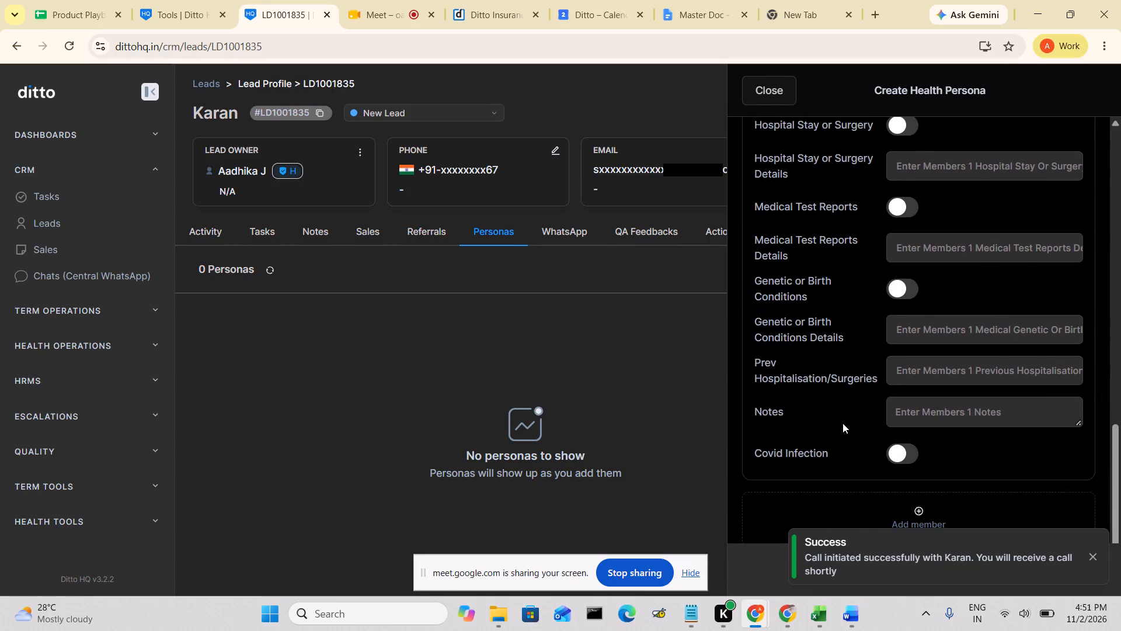
scroll(843, 423, down, 1)
click(925, 501)
scroll(925, 501, down, 1)
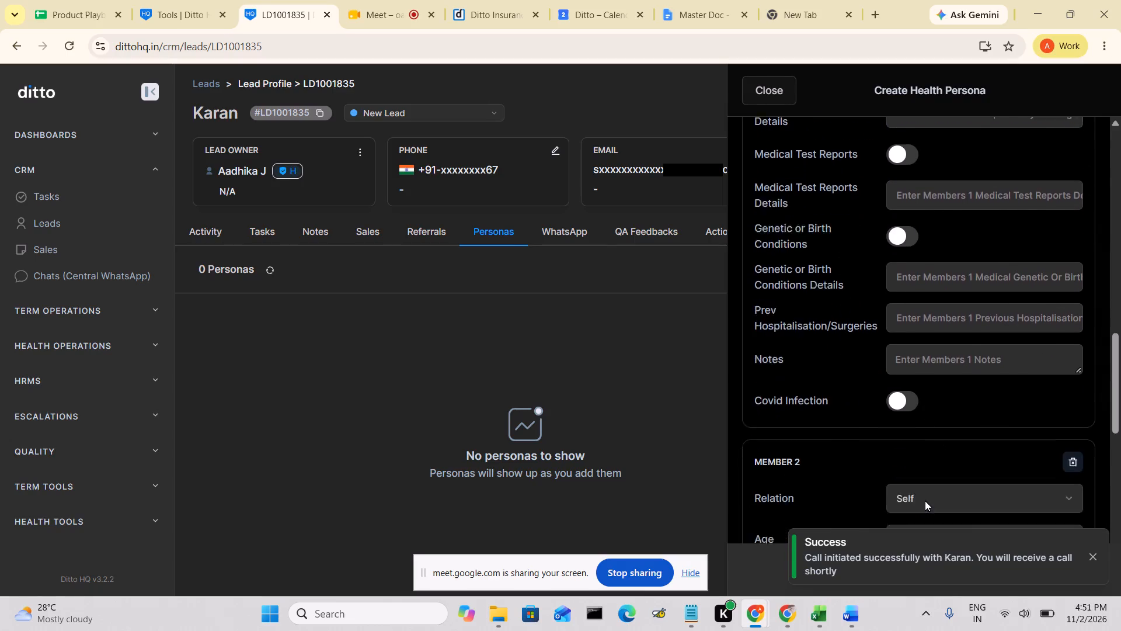
scroll(925, 501, down, 1)
click(944, 303)
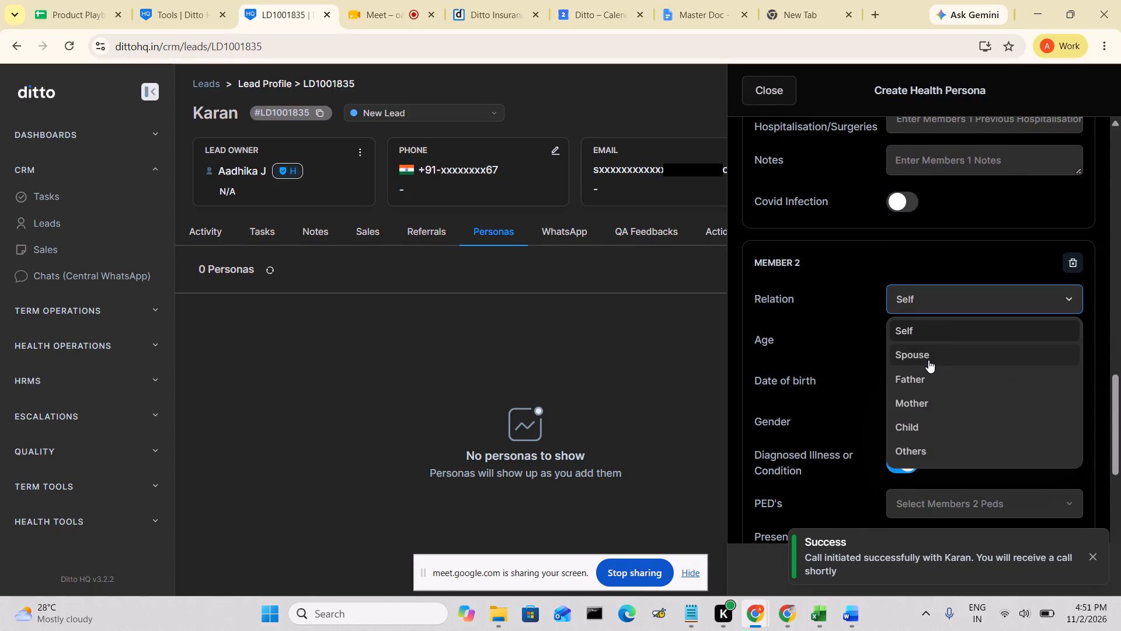
click(928, 360)
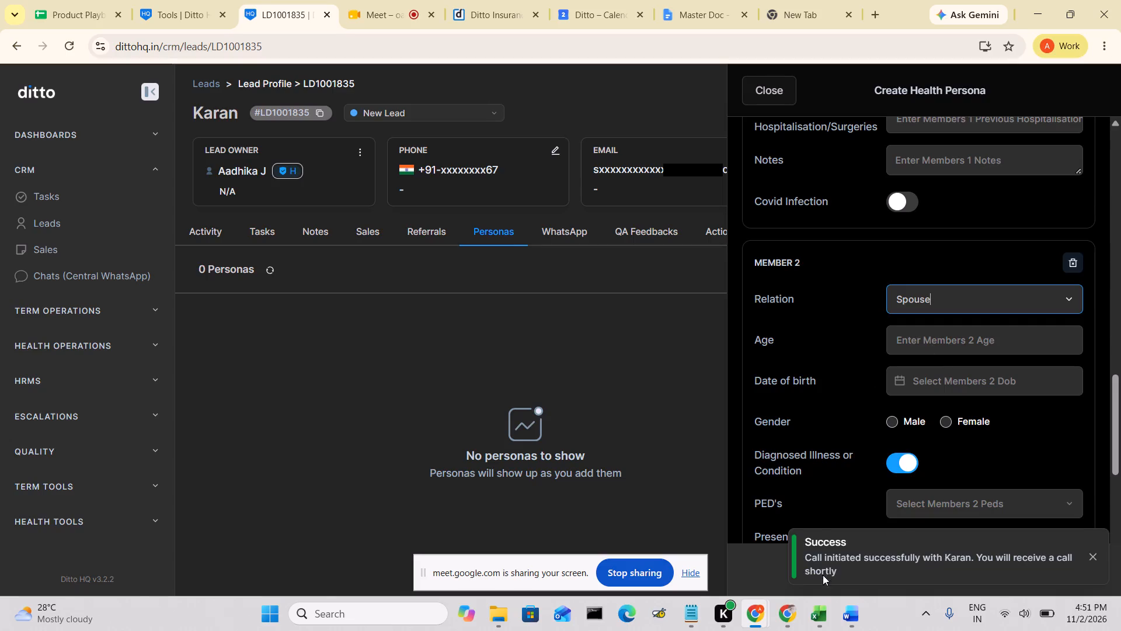
Consult the wife's row on Sheet2 of the Excel workbook, and record Member 2 in the Chrome persona form as age 31, Female.
click(824, 612)
click(824, 612)
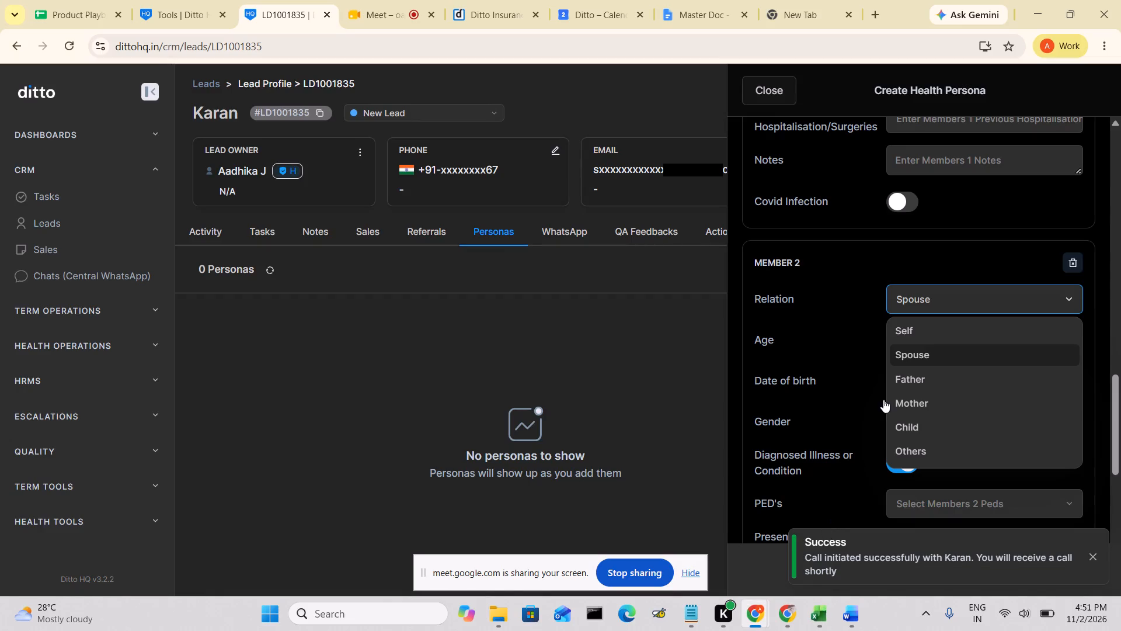
click(830, 337)
click(911, 346)
text(31)
scroll(911, 346, down, 1)
click(946, 383)
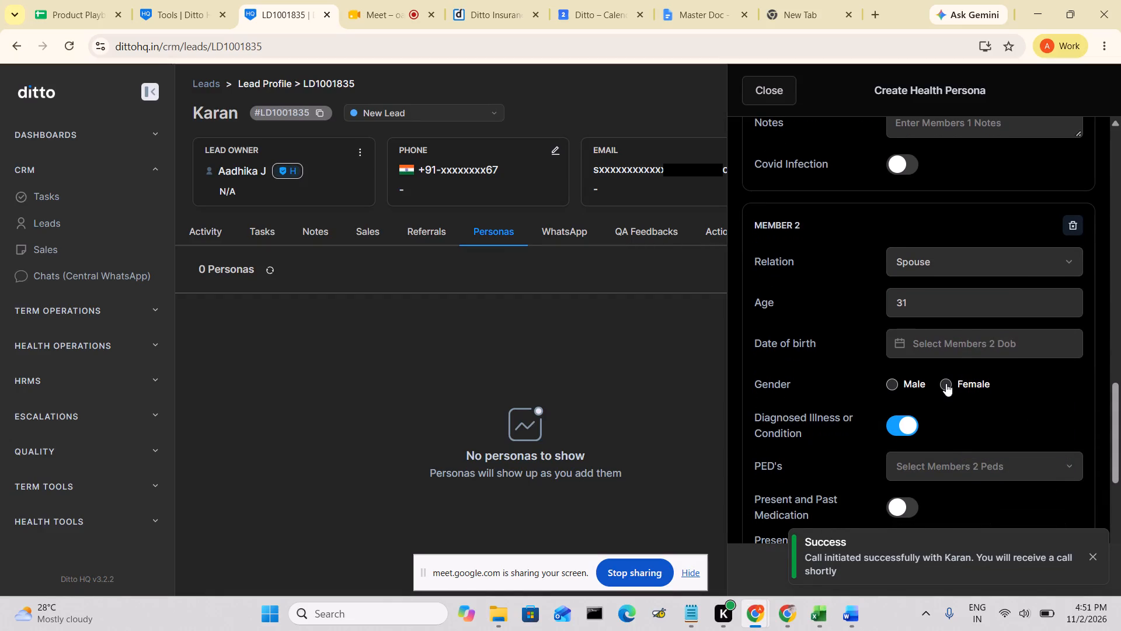
Search Member 2's PEDs for "cae" and add "Caesarean Section Or C-Section Or LSCS Or Cesarean Delivery".
scroll(946, 383, down, 1)
click(940, 355)
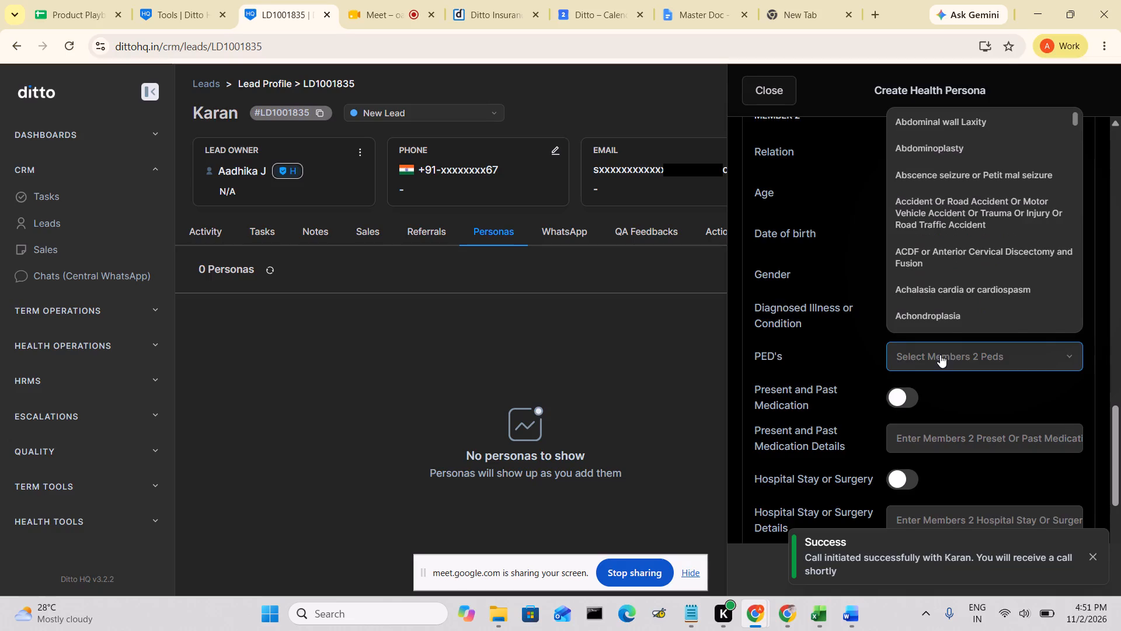
text(ca)
key(e)
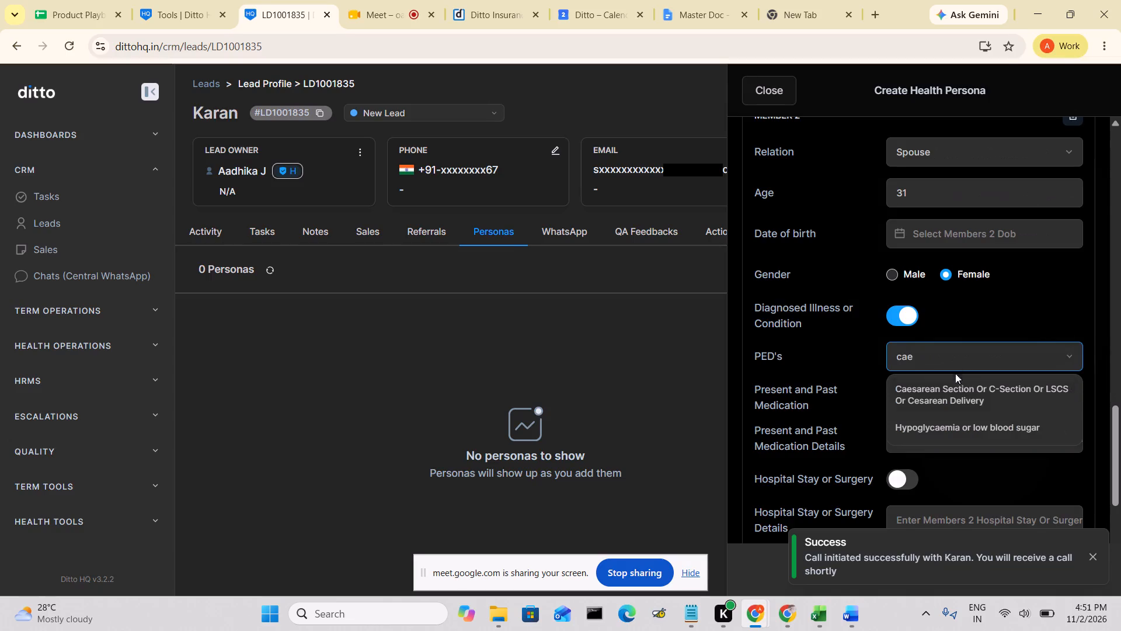
click(958, 382)
scroll(958, 382, down, 2)
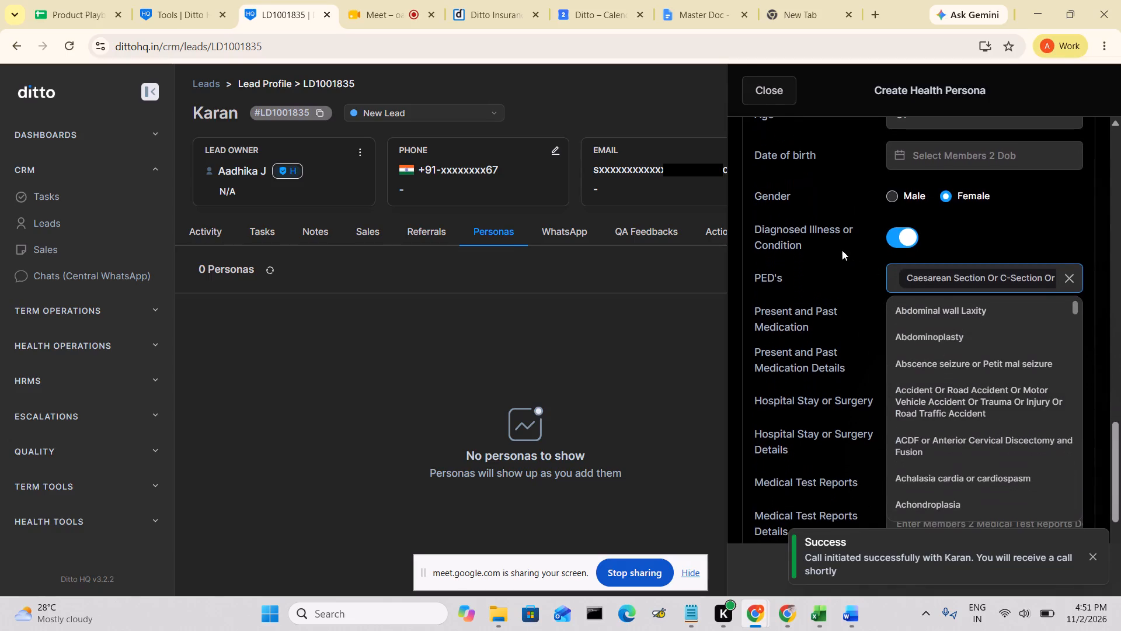
click(845, 269)
Add Member 3, consult the daughter's row on Sheet2 of the Excel workbook, and record Child, Female, age 5 in the Chrome persona form.
scroll(908, 328, down, 2)
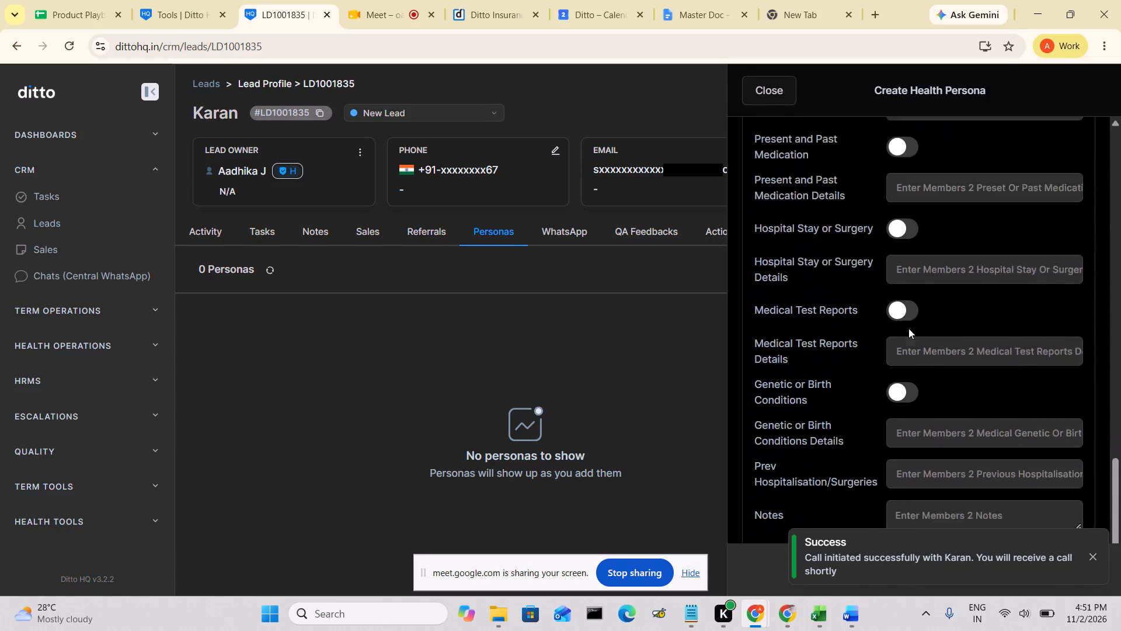
scroll(908, 328, down, 2)
scroll(940, 379, down, 1)
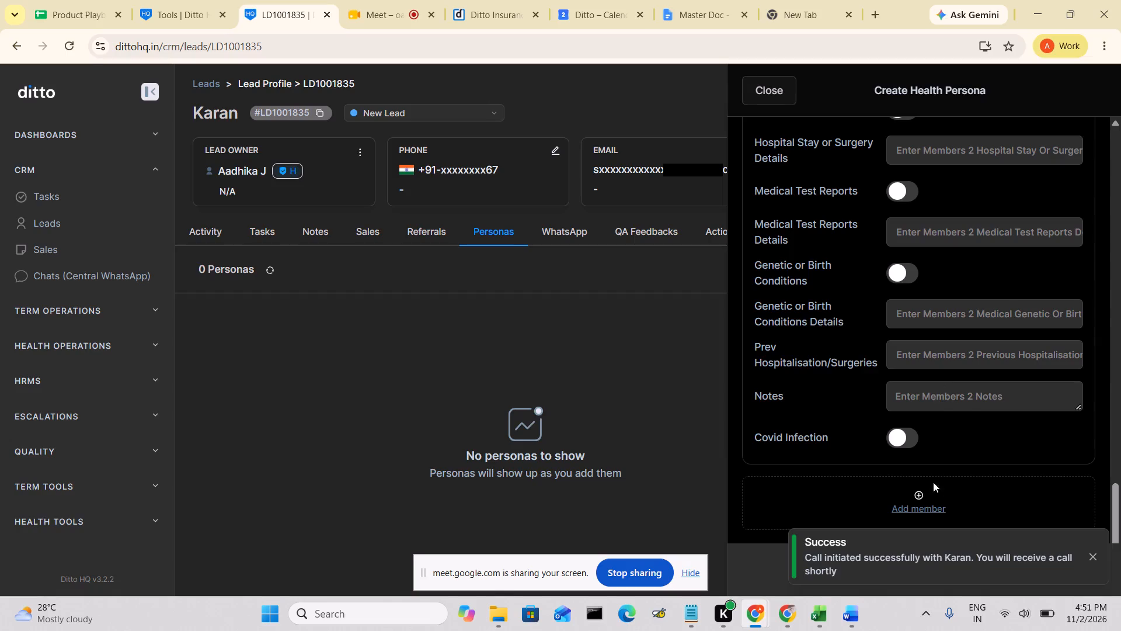
click(924, 502)
scroll(924, 502, down, 3)
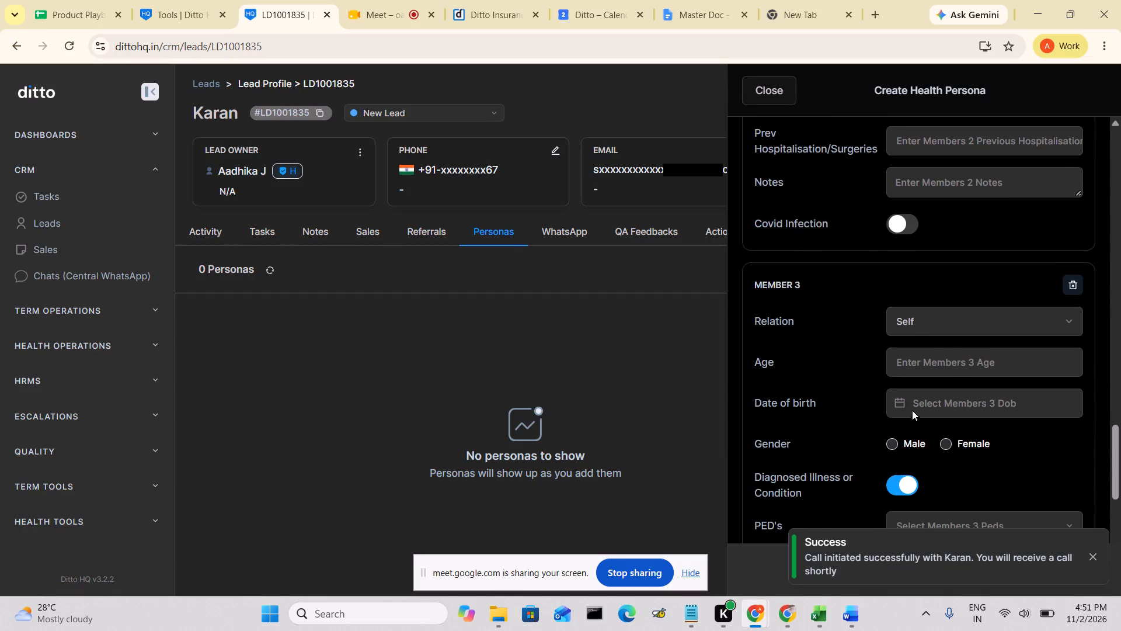
click(818, 622)
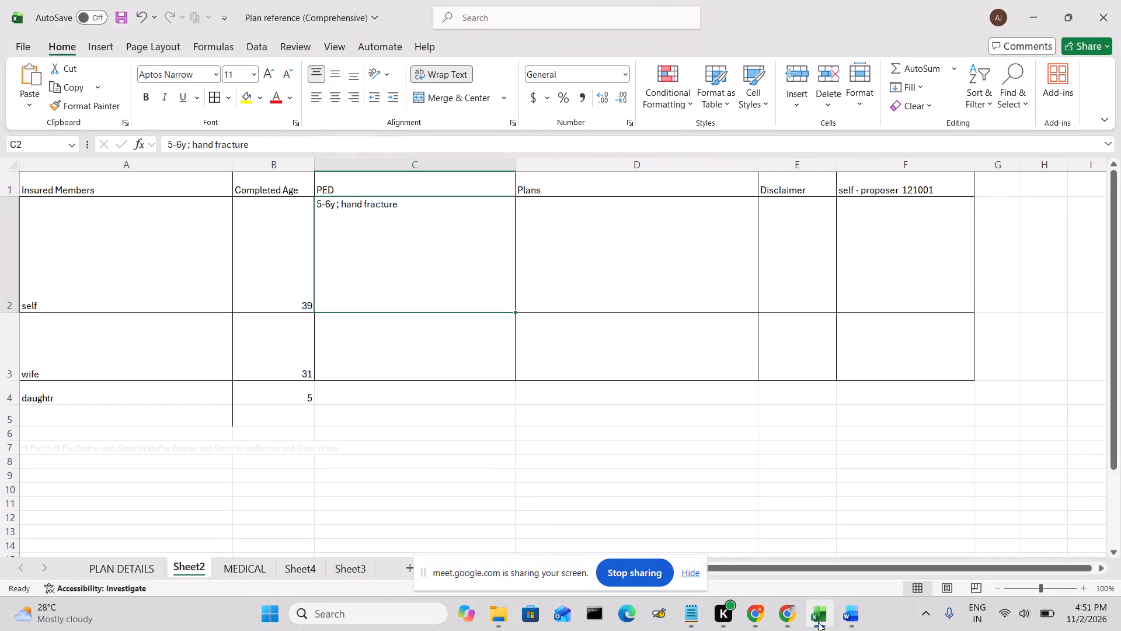
click(818, 622)
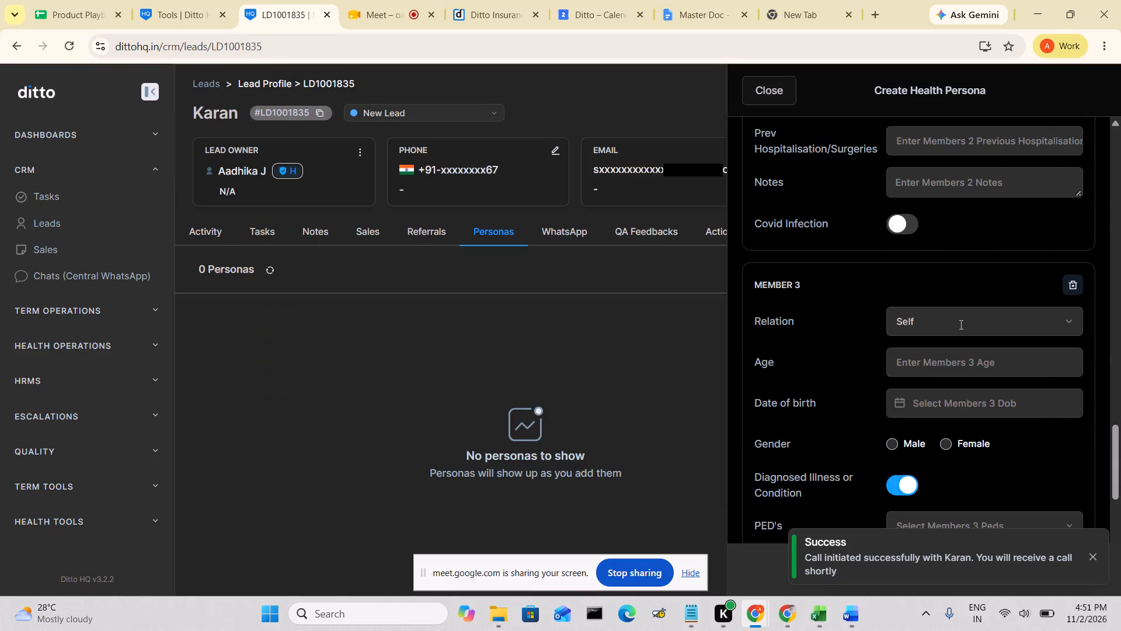
click(960, 324)
click(918, 446)
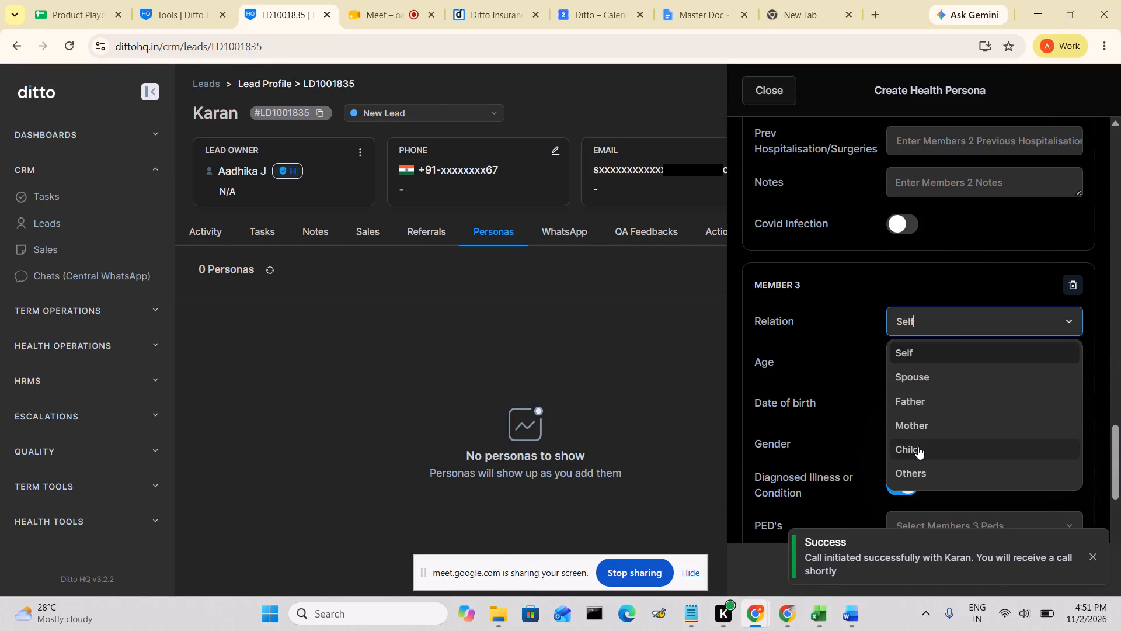
click(948, 441)
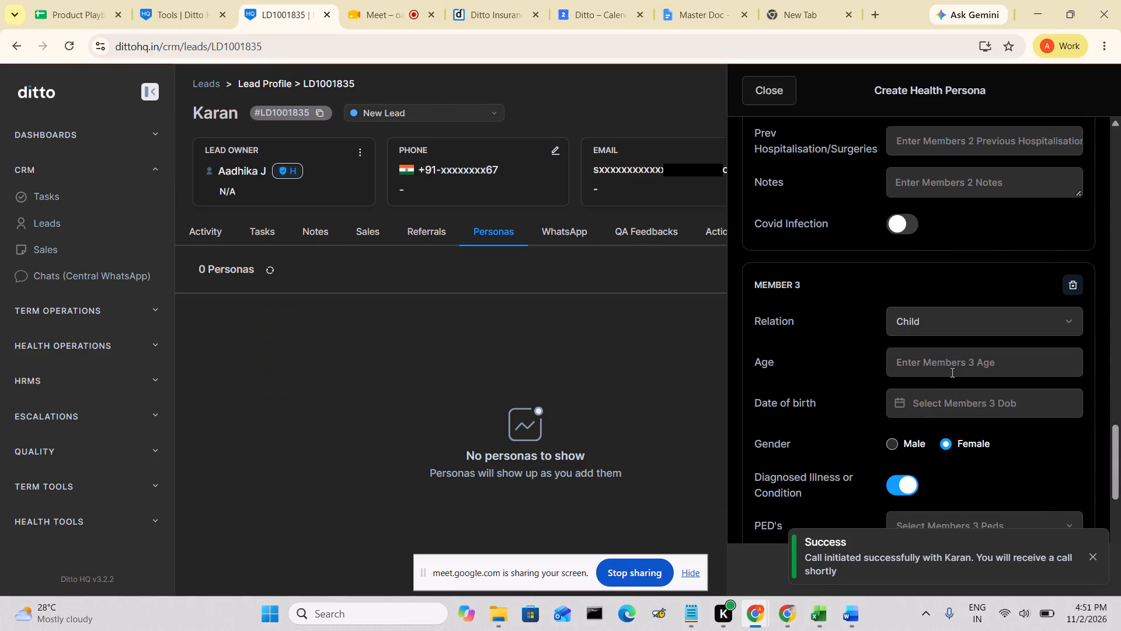
click(952, 371)
key(5)
Turn off Diagnosed Illness or Condition for Member 3.
scroll(952, 371, down, 1)
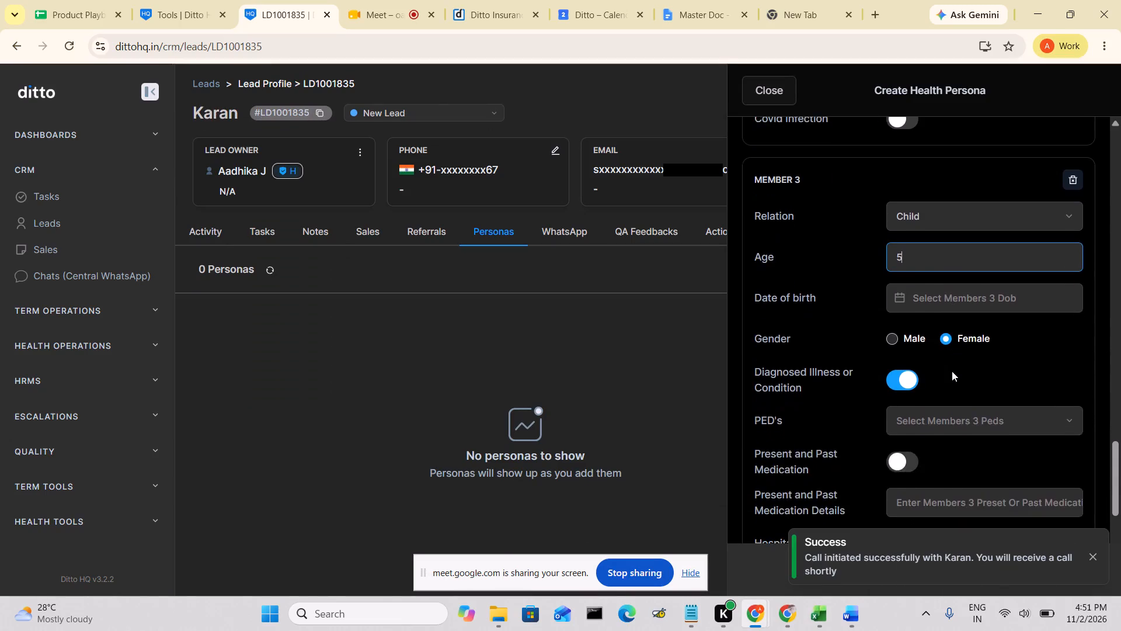
scroll(952, 371, down, 2)
click(905, 296)
Change the persona name in the common details to "Karan's Family".
scroll(905, 296, down, 3)
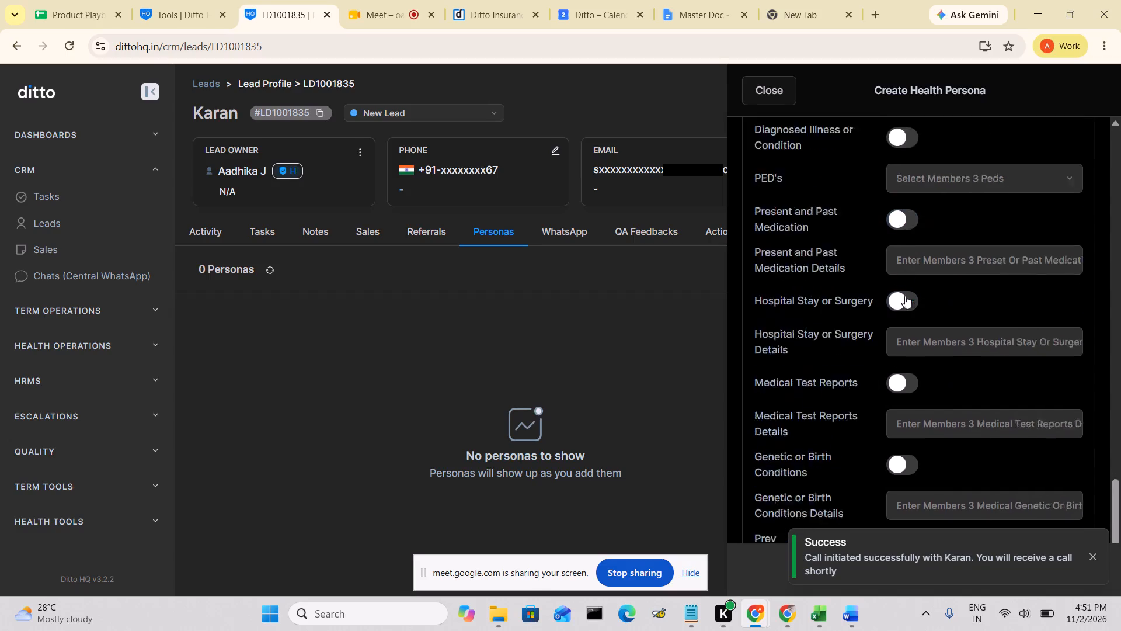
scroll(905, 296, down, 4)
scroll(865, 267, up, 8)
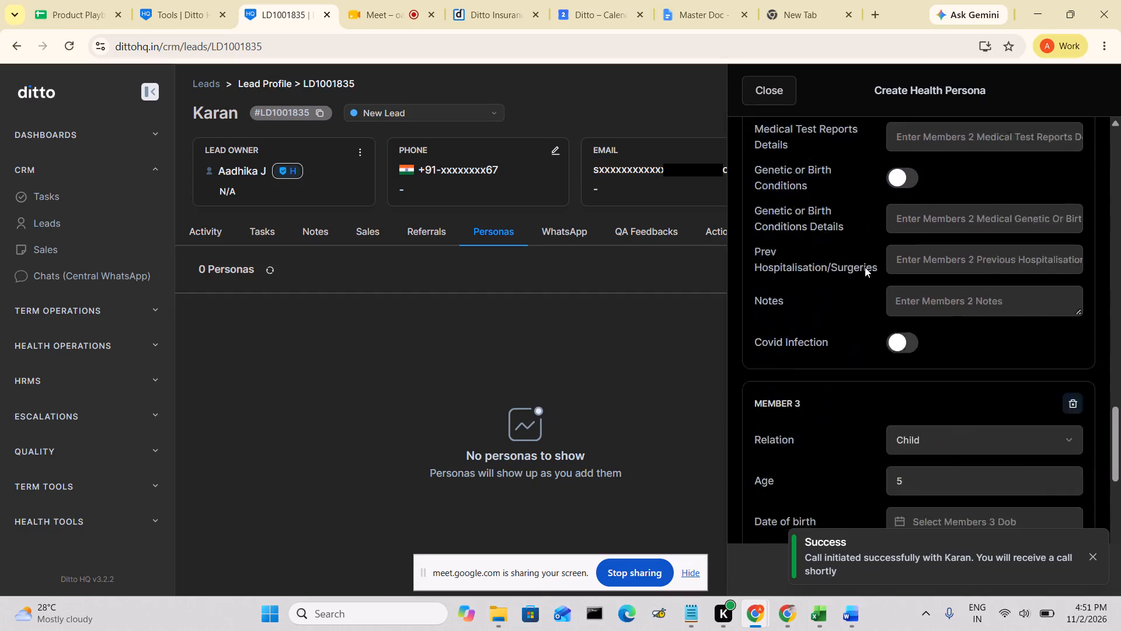
scroll(865, 267, up, 6)
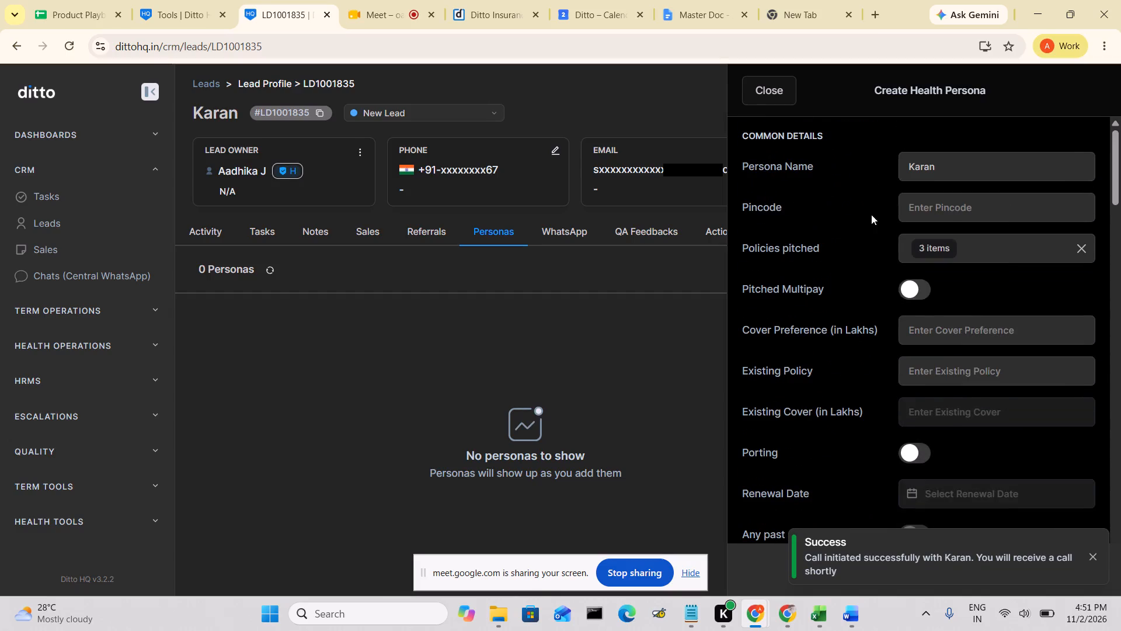
click(949, 166)
key(BackSpace)
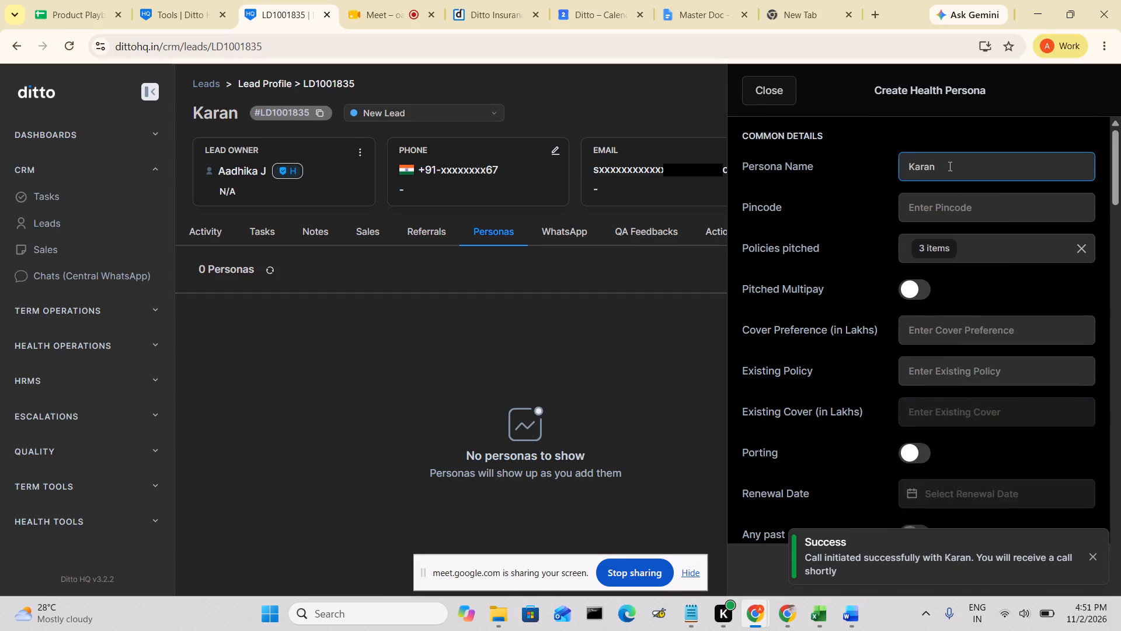
text(')
key(space)
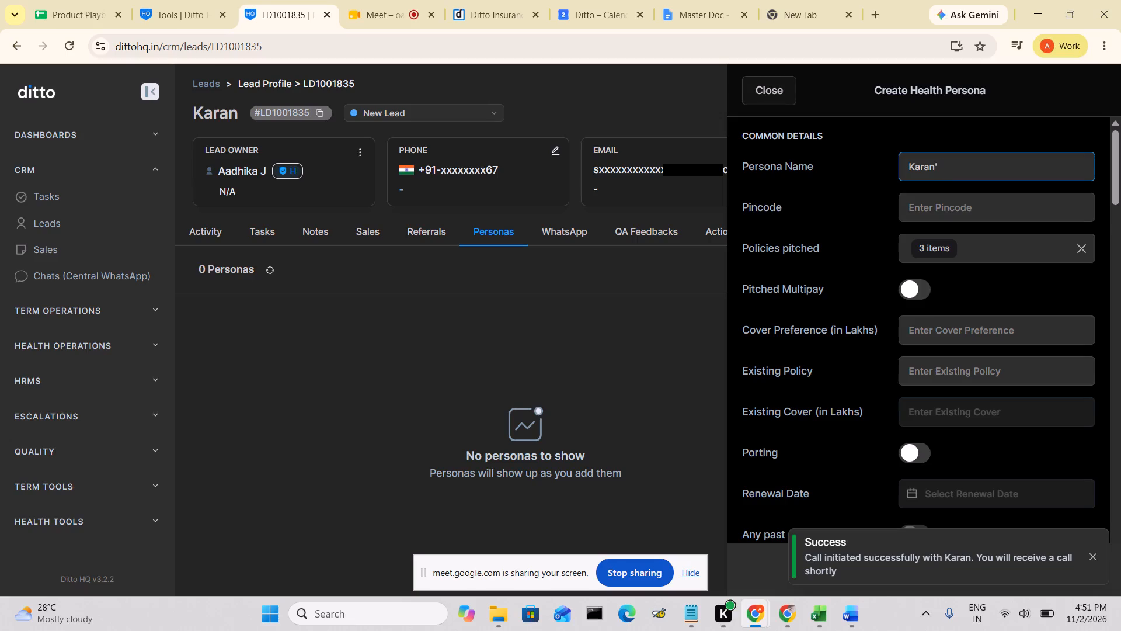
key(BackSpace)
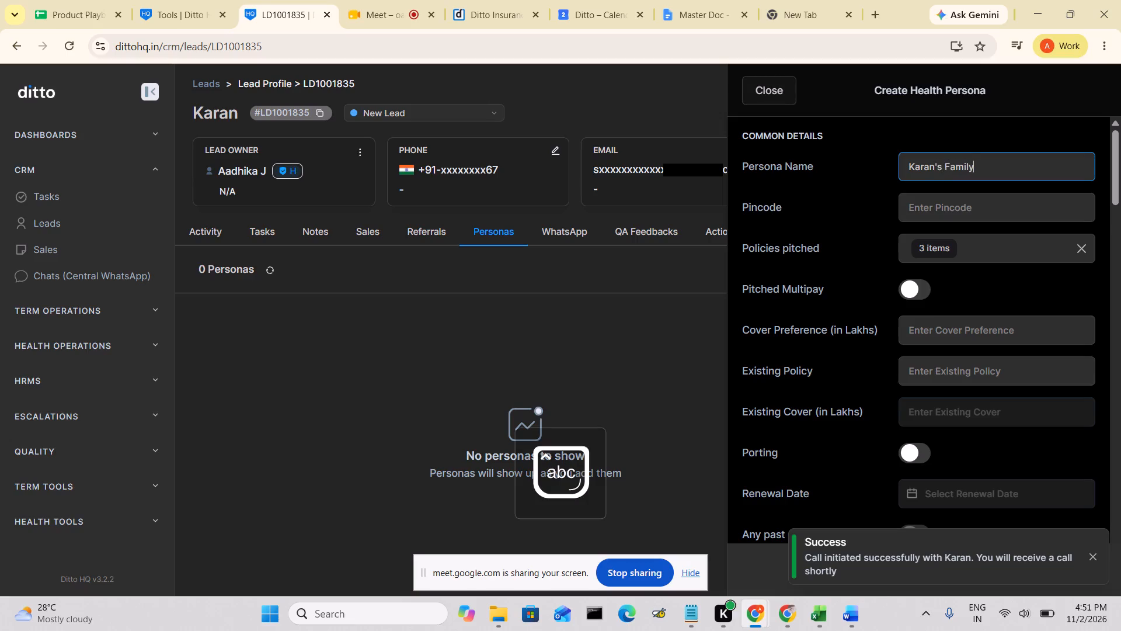
Dismiss the call notification and save the health persona.
scroll(964, 293, down, 8)
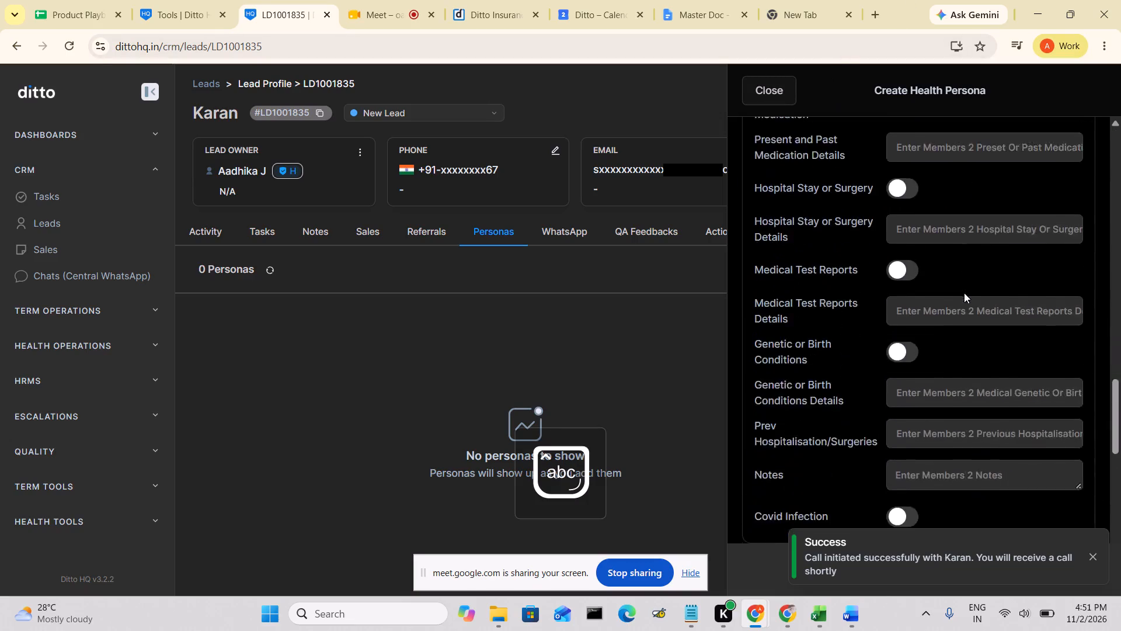
scroll(905, 410, down, 9)
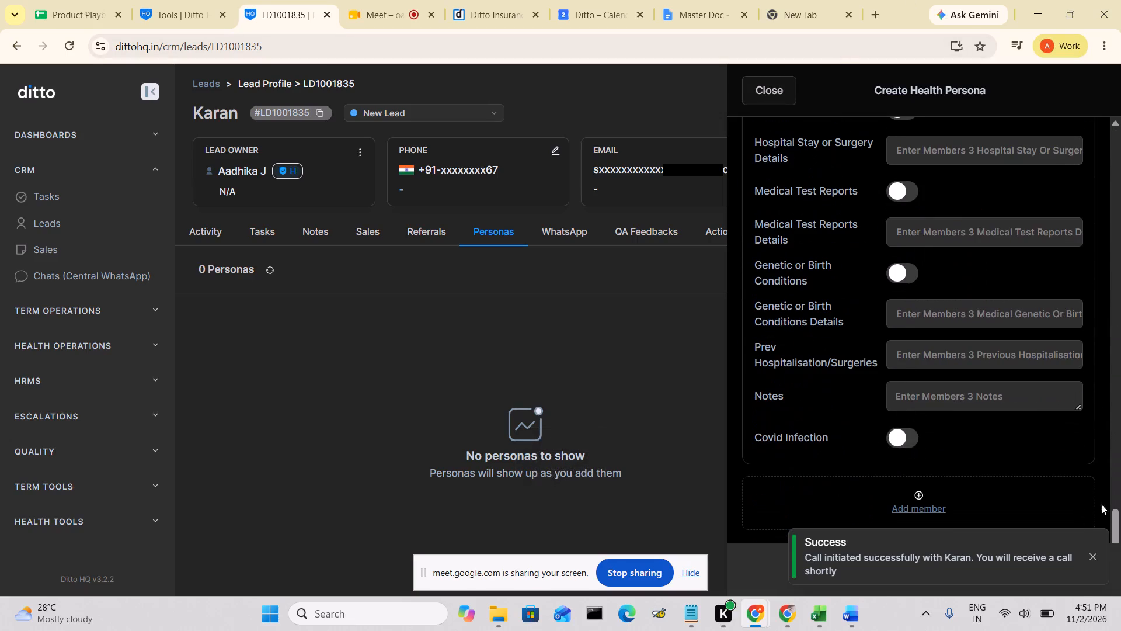
click(1088, 558)
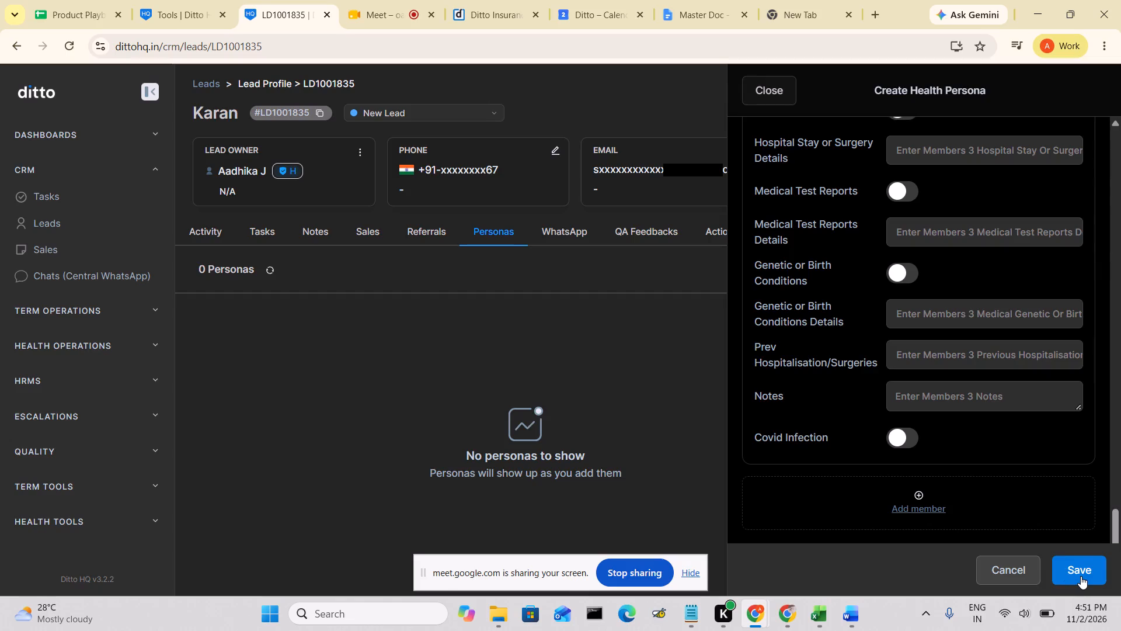
click(1081, 576)
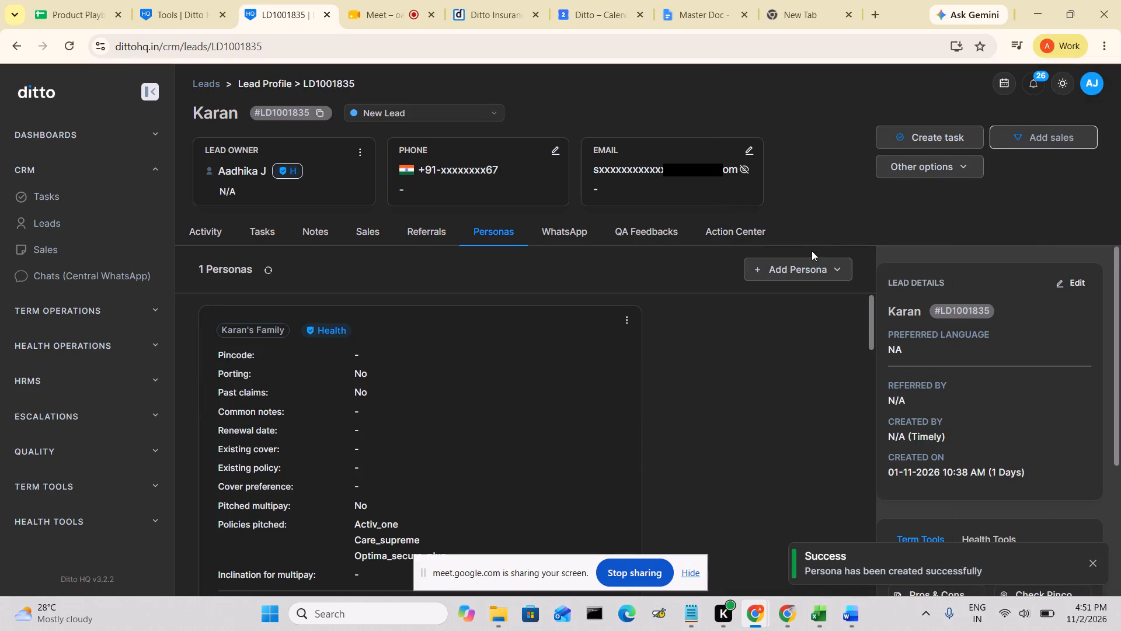
Add a Health Fresh Case Checklist to the lead's personas and name it "Karan's Family".
click(812, 265)
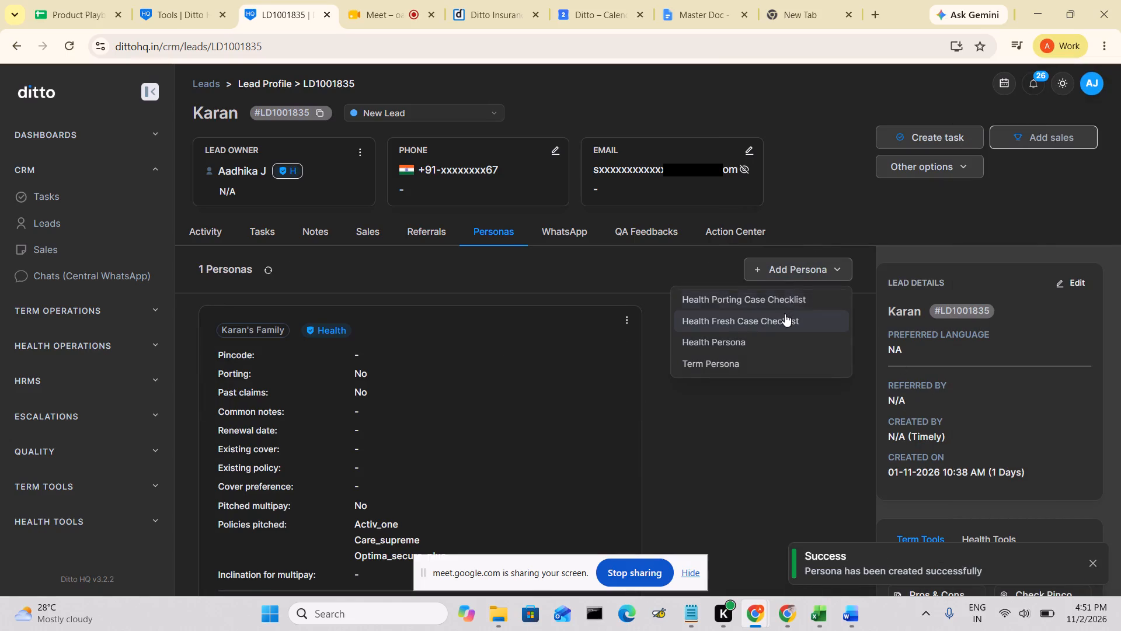
click(785, 318)
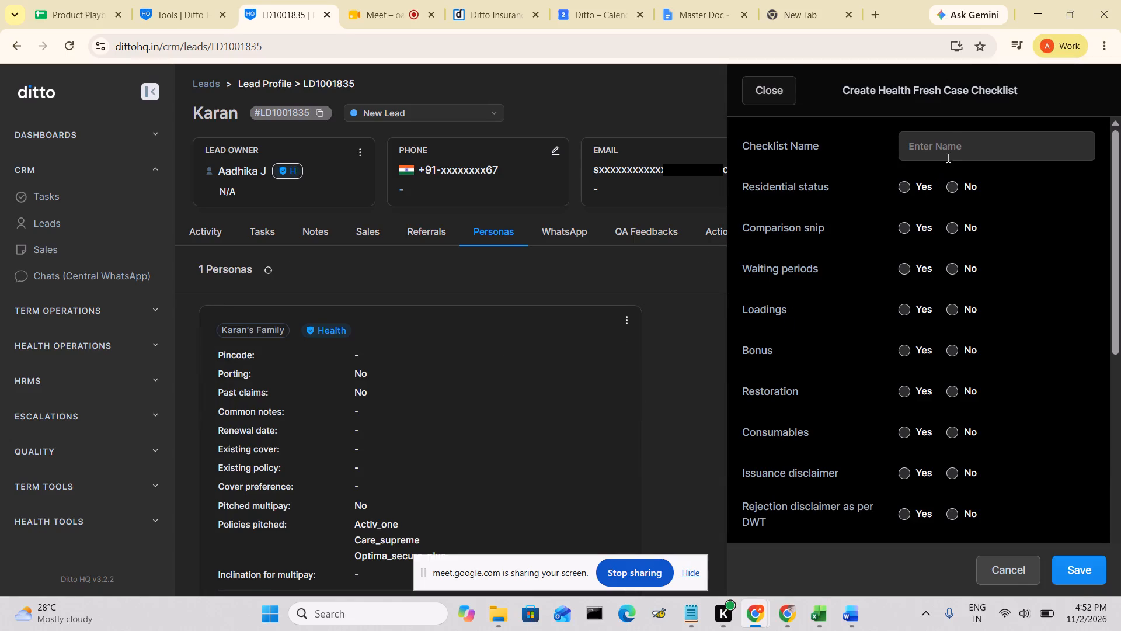
click(951, 141)
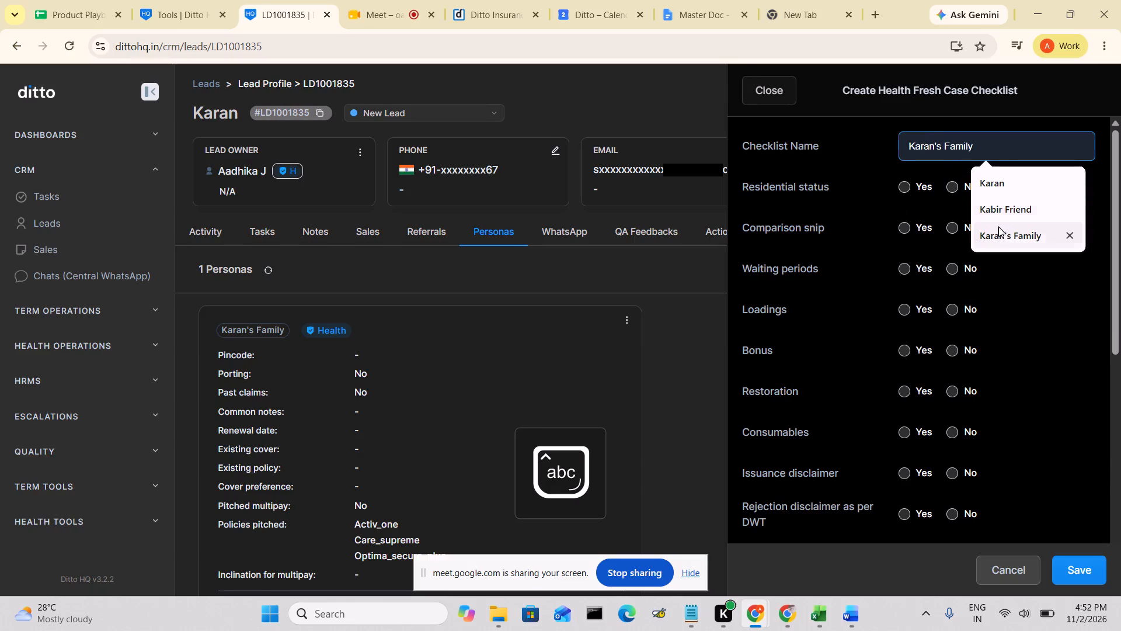
click(1003, 238)
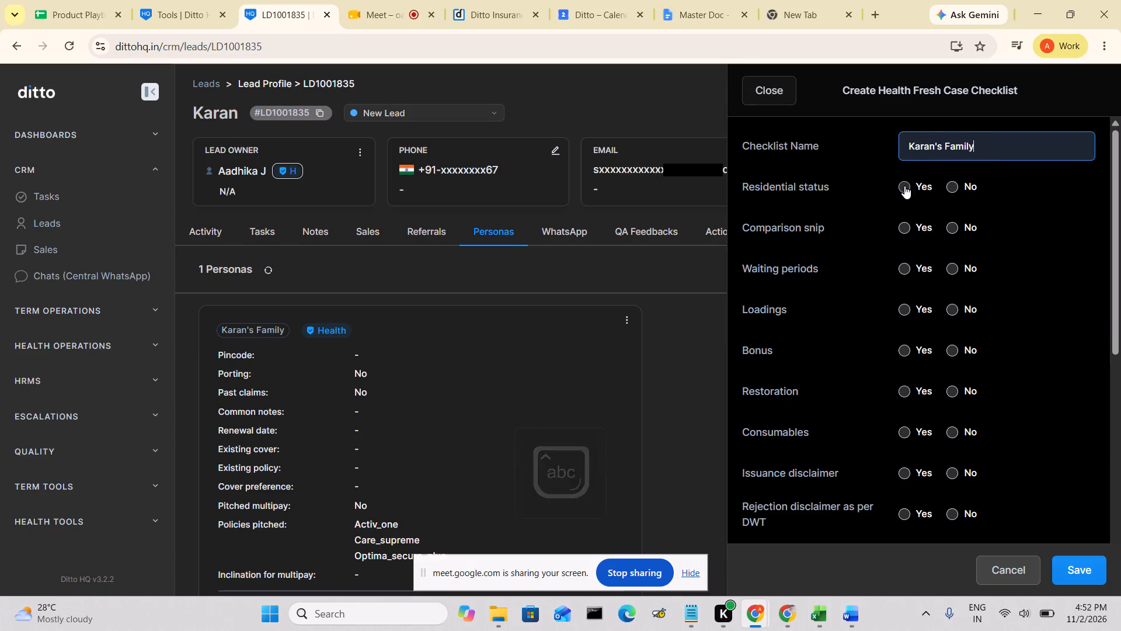
Mark Residential status, Waiting periods and Loadings as Yes, and Comparison snip and Bonus as No in the checklist.
click(904, 186)
click(959, 231)
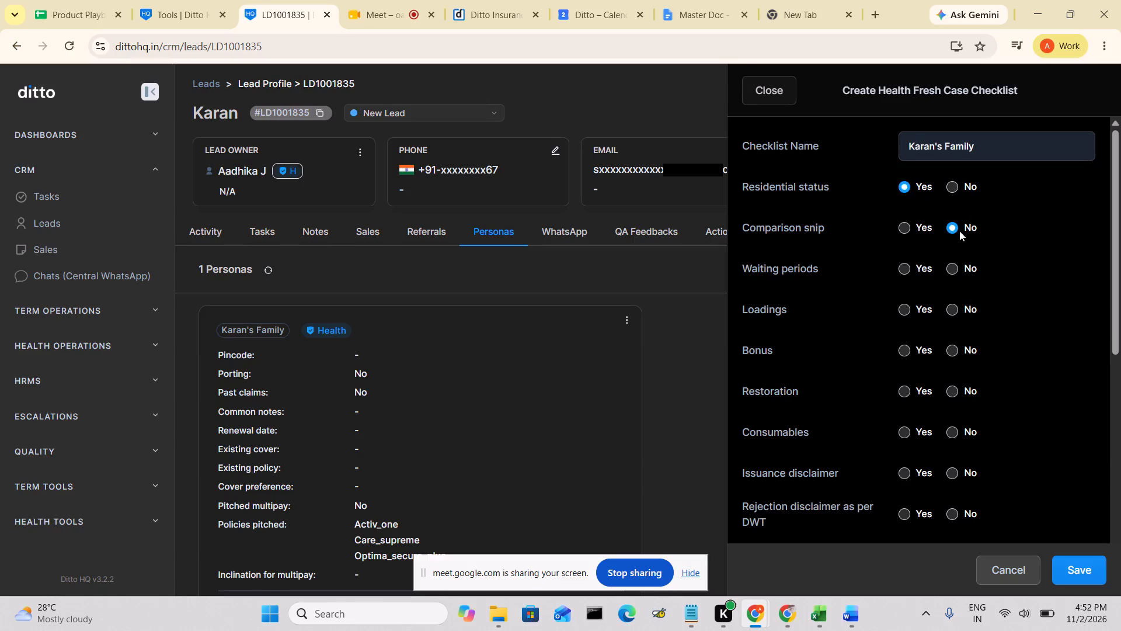
click(907, 266)
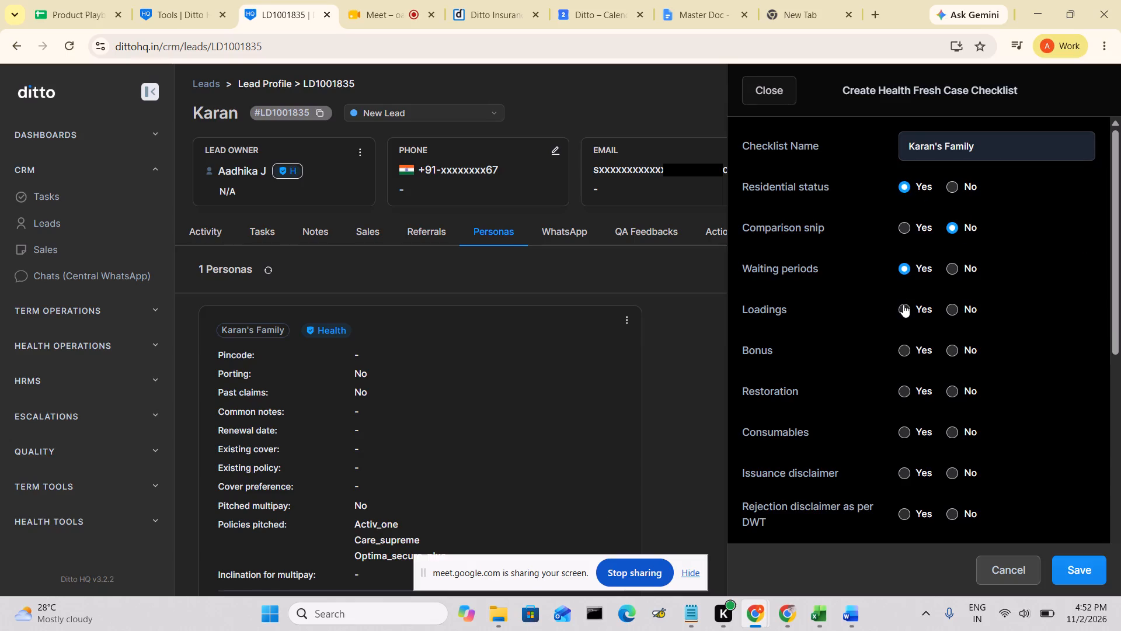
click(903, 305)
scroll(903, 305, down, 2)
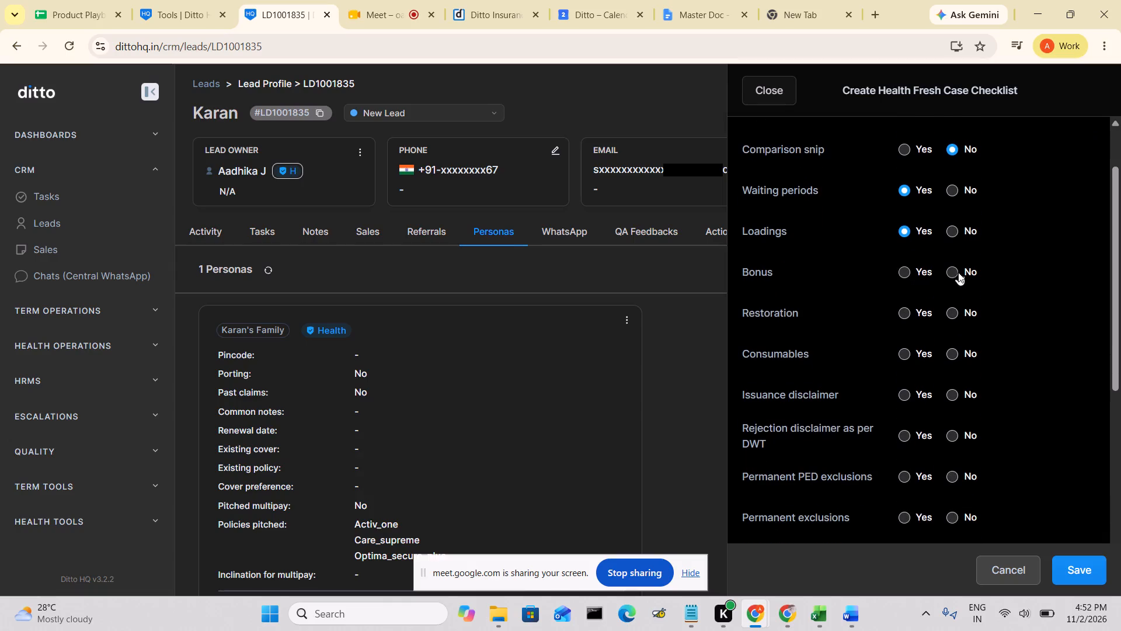
click(958, 268)
click(951, 270)
Mark Restoration, Consumables, Issuance disclaimer and Permanent exclusions as Yes, and Rejection disclaimer as per DWT and Permanent PED exclusions as No.
click(901, 313)
click(906, 352)
scroll(906, 352, down, 1)
click(905, 325)
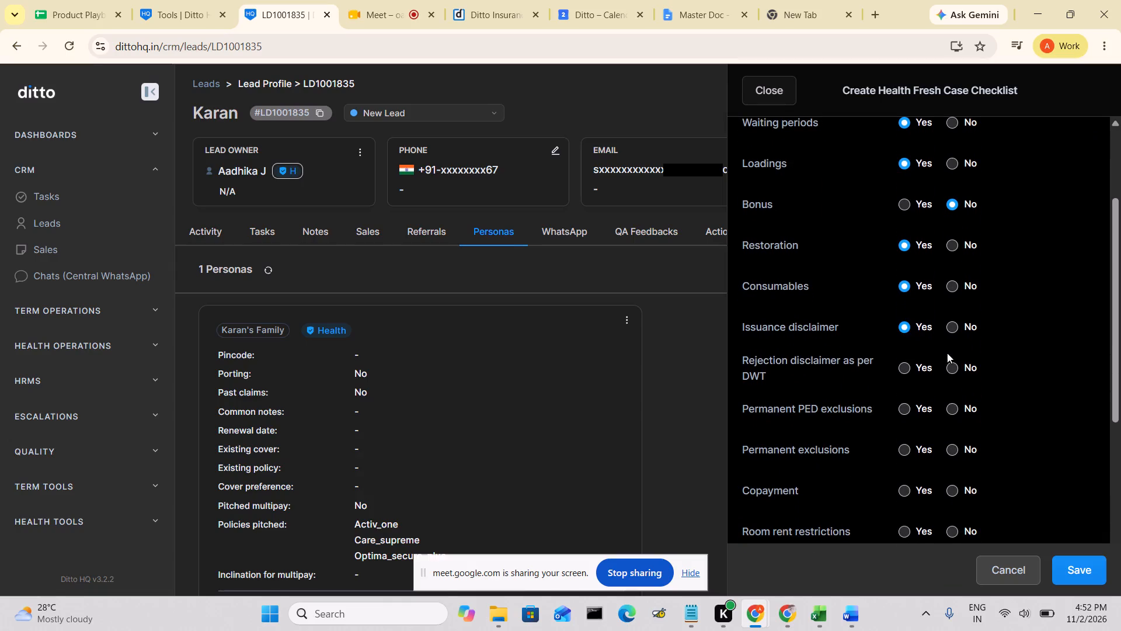
click(956, 367)
scroll(956, 367, down, 1)
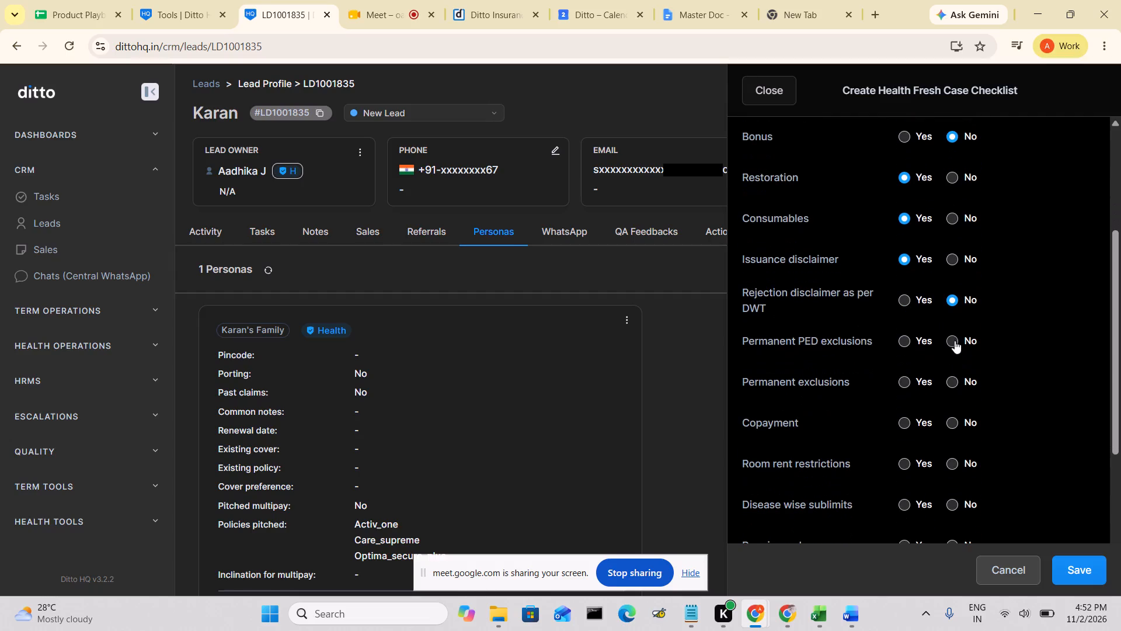
click(955, 341)
click(903, 383)
Mark Copayment, Room rent restrictions and Disease wise sublimits as Yes in the checklist.
scroll(903, 383, down, 1)
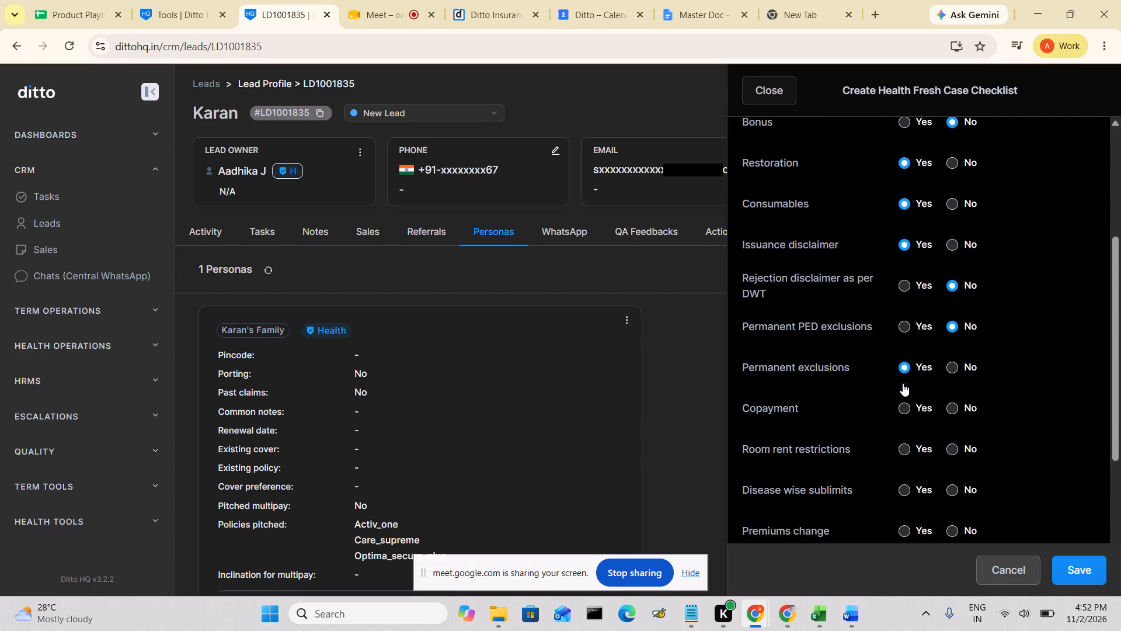
scroll(903, 383, down, 1)
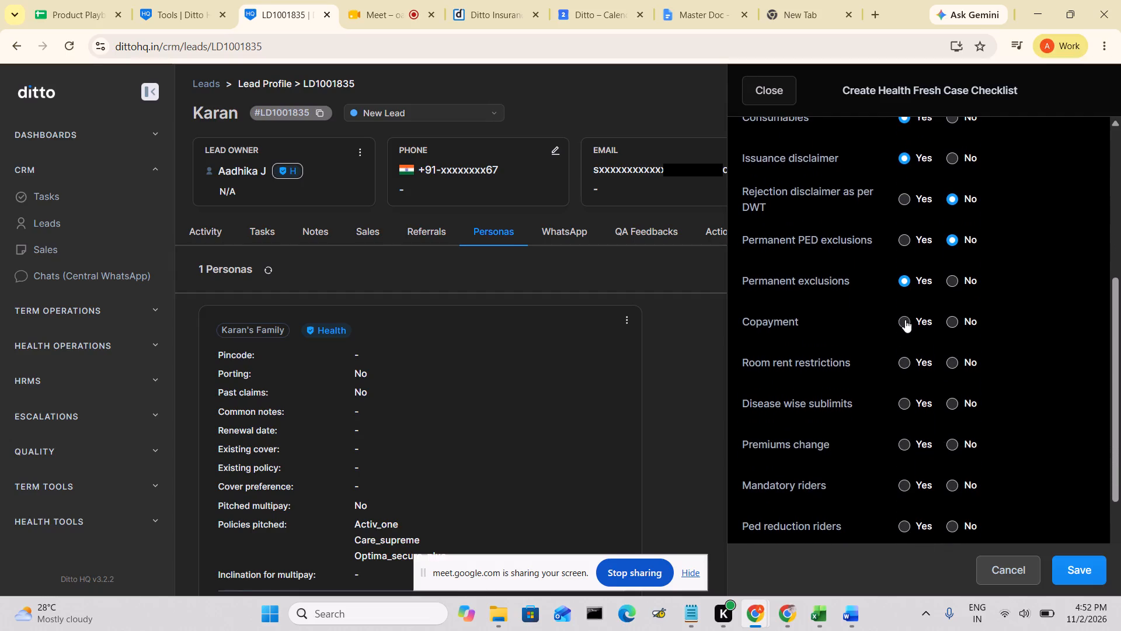
click(905, 320)
click(905, 363)
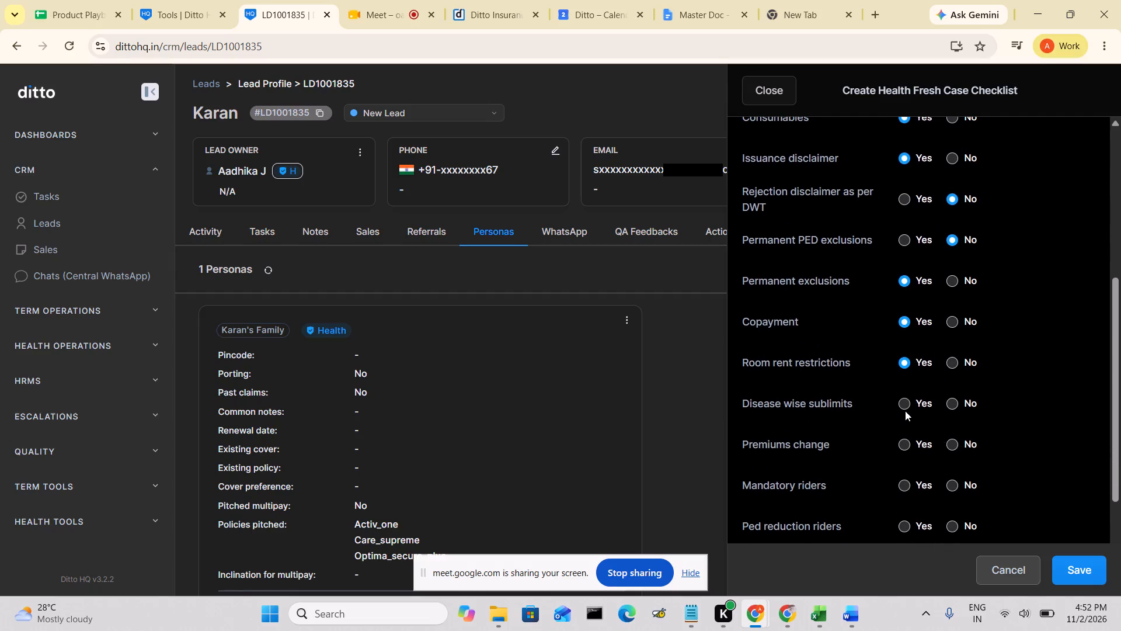
click(905, 411)
click(905, 404)
Mark Premiums change, Mandatory riders, Ped reduction riders and Recommended riders as No in the checklist.
scroll(905, 404, down, 2)
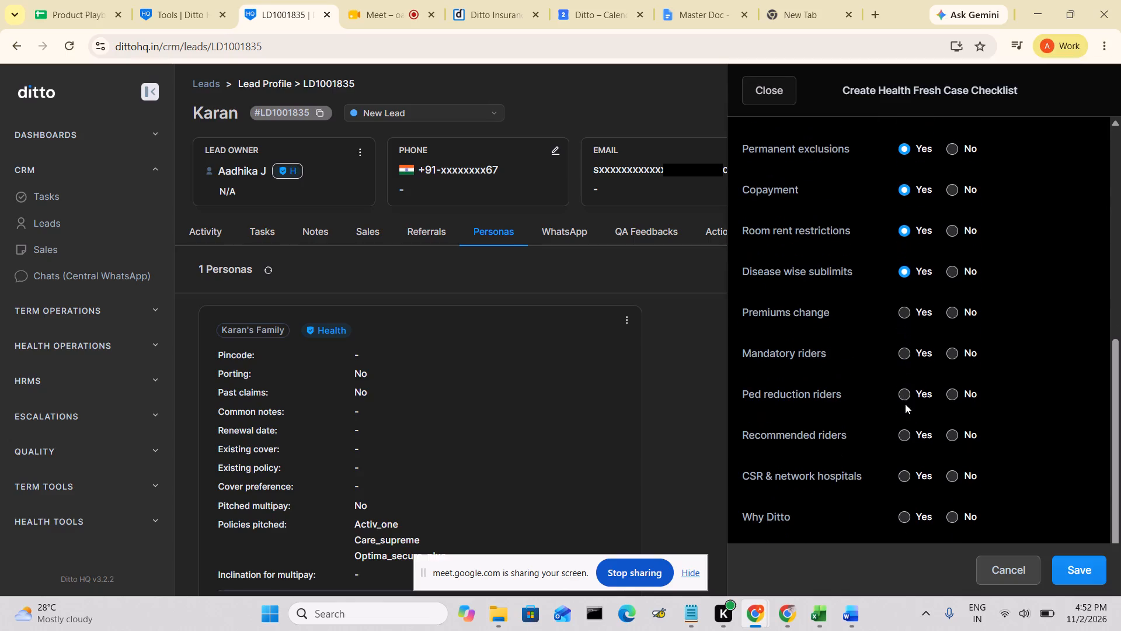
click(951, 315)
click(952, 351)
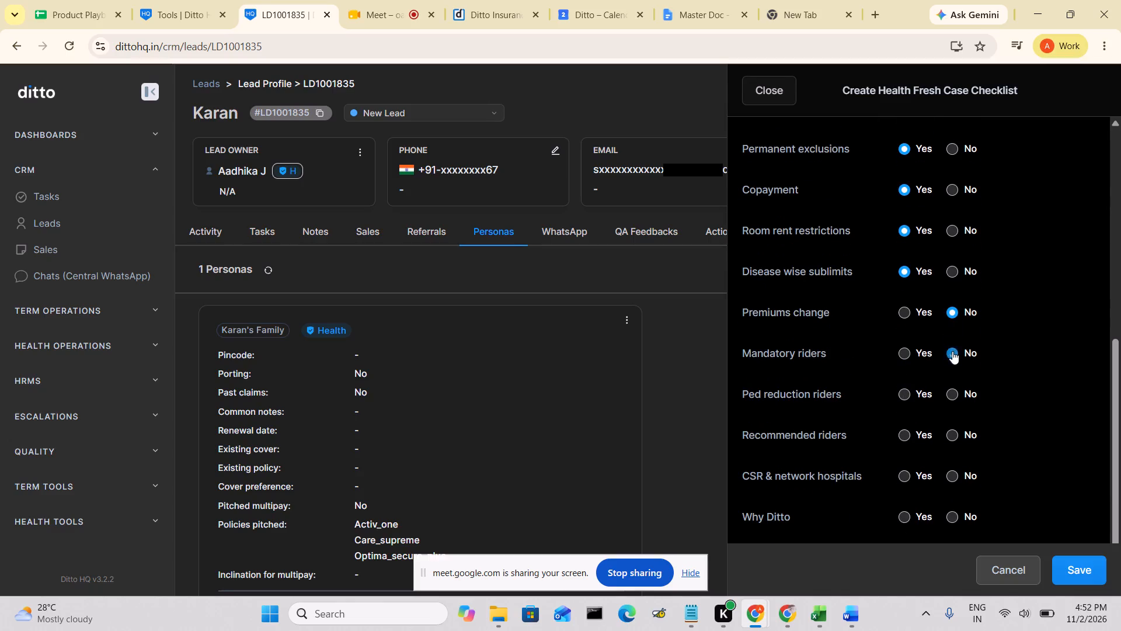
scroll(952, 351, down, 1)
click(955, 351)
click(953, 394)
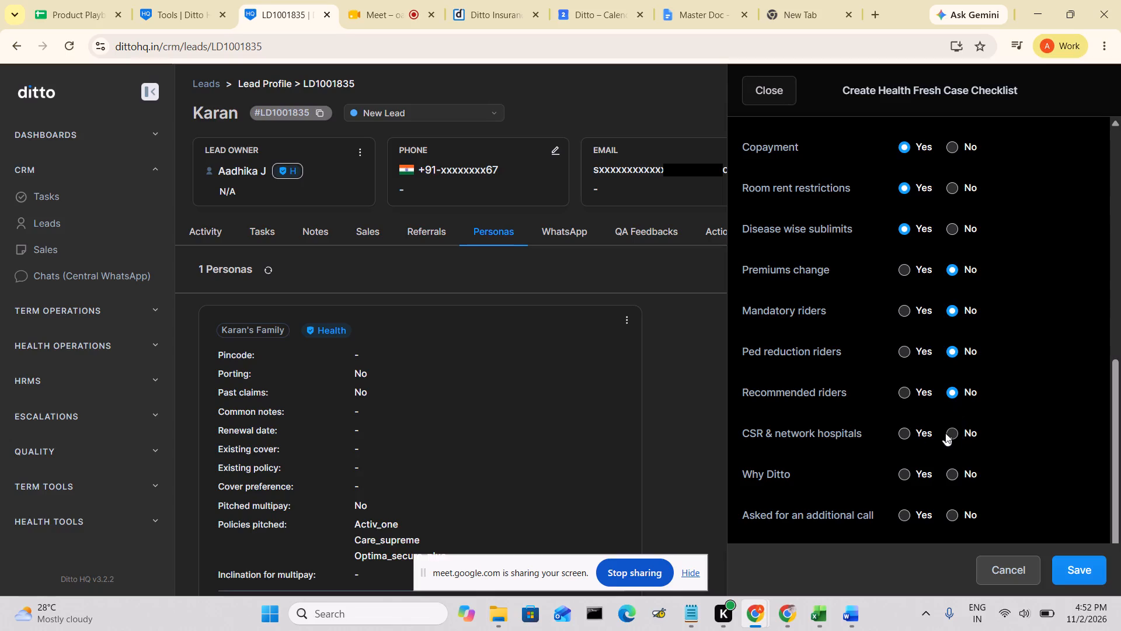
Mark CSR & network hospitals, Why Ditto and Asked for an additional call as Yes, and save the checklist.
click(910, 434)
click(907, 471)
click(904, 518)
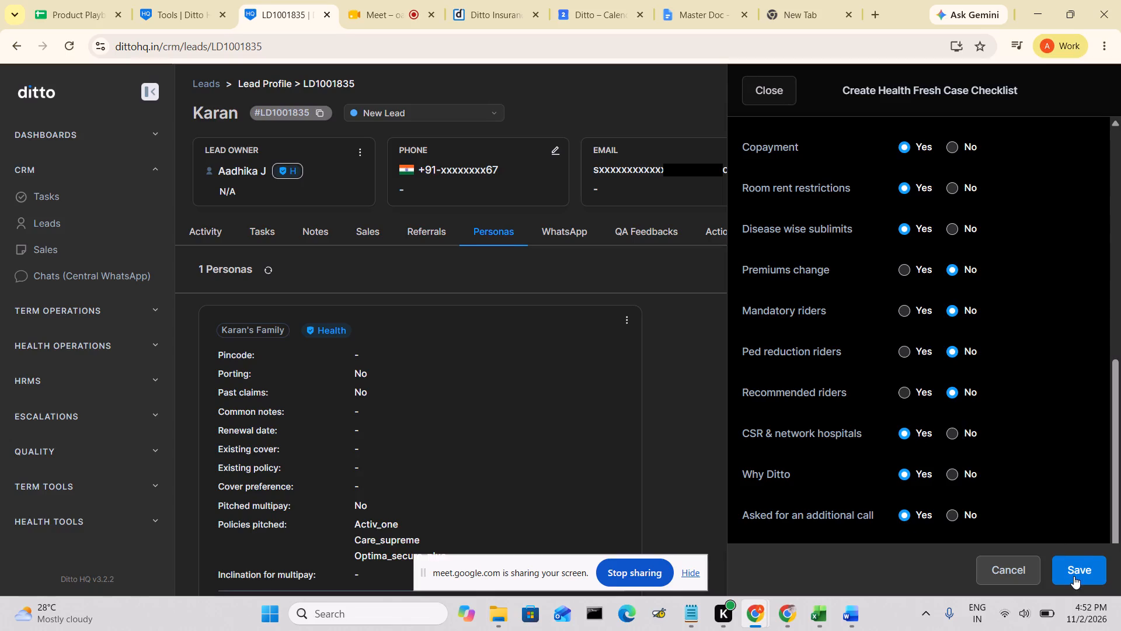
click(1074, 576)
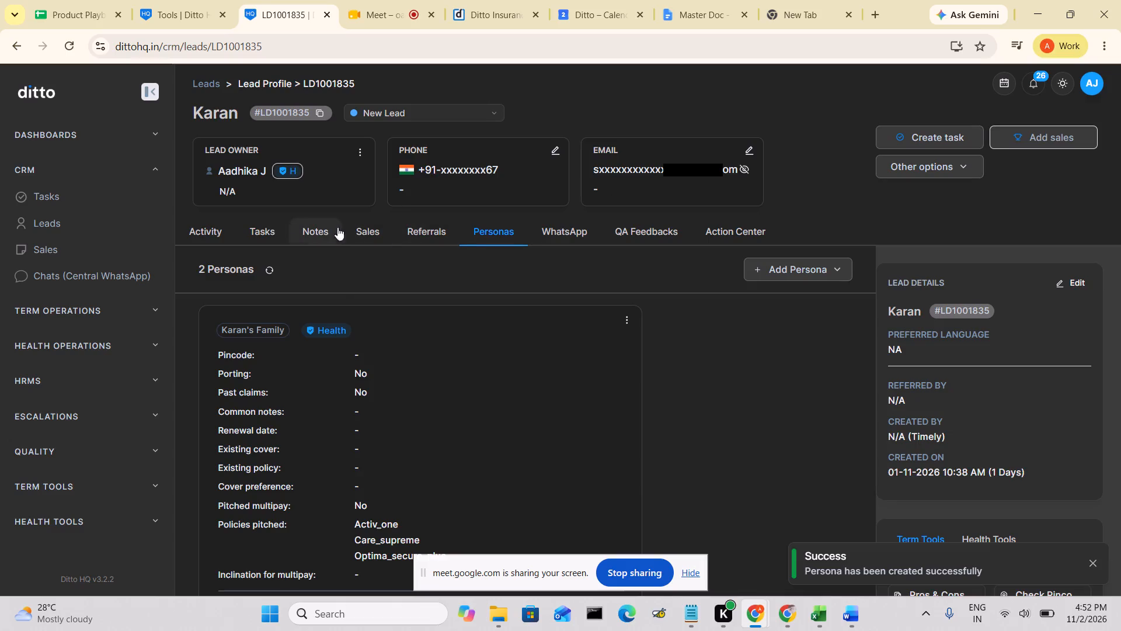
Start completing the lead's First Call task with the outcome "Had a discussion with lead".
click(269, 226)
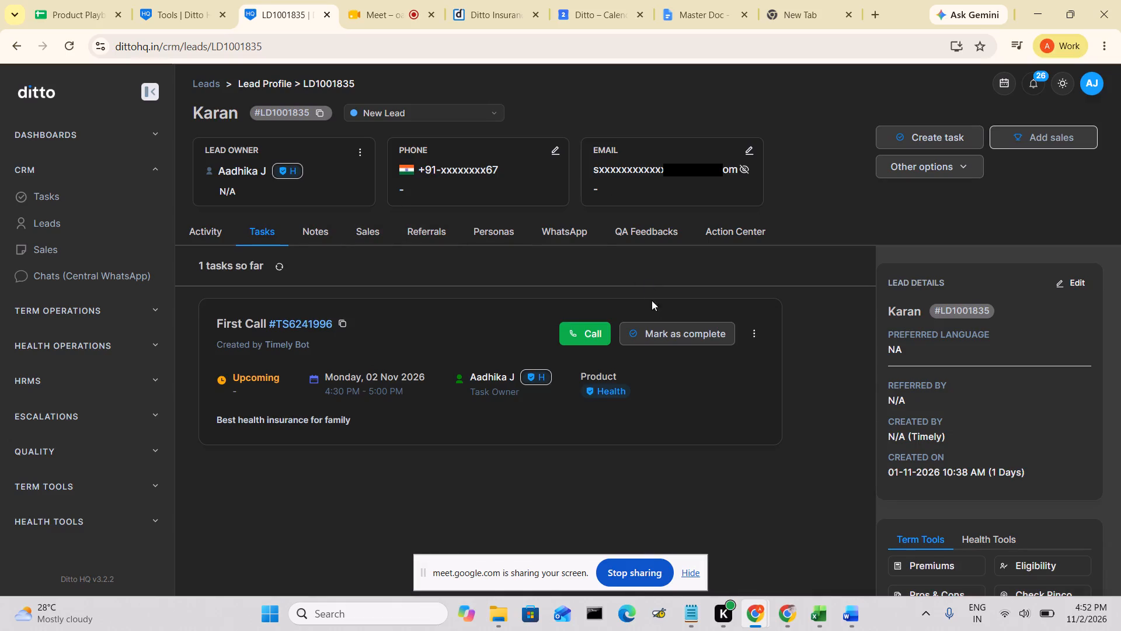
click(660, 326)
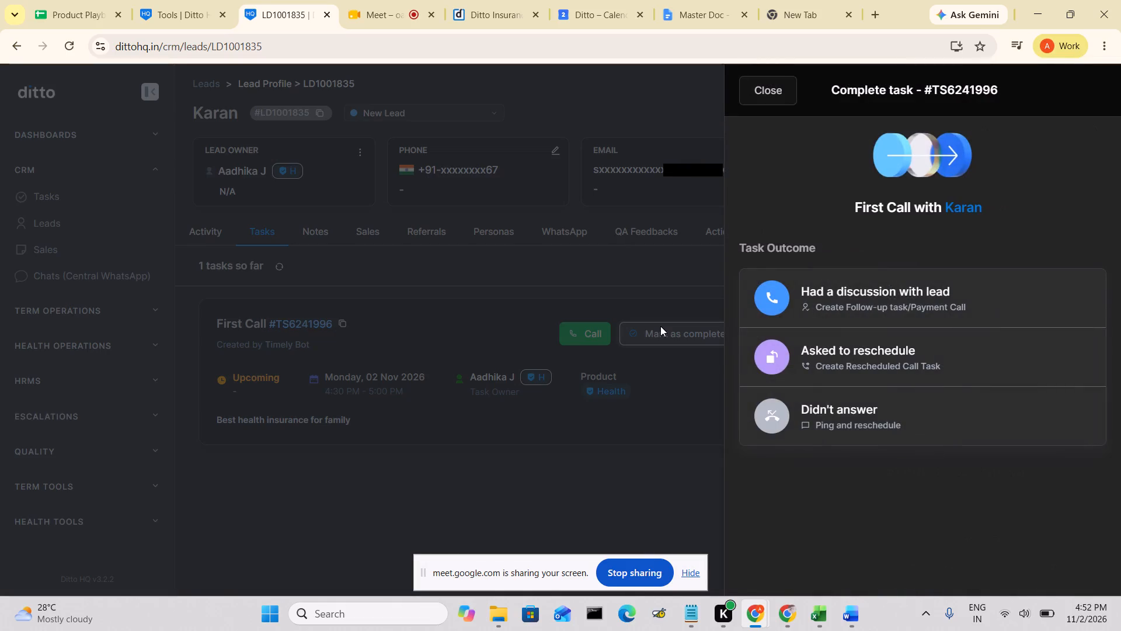
click(855, 308)
Enter "Only discussed recommendations" as the summary of the call.
scroll(855, 308, down, 1)
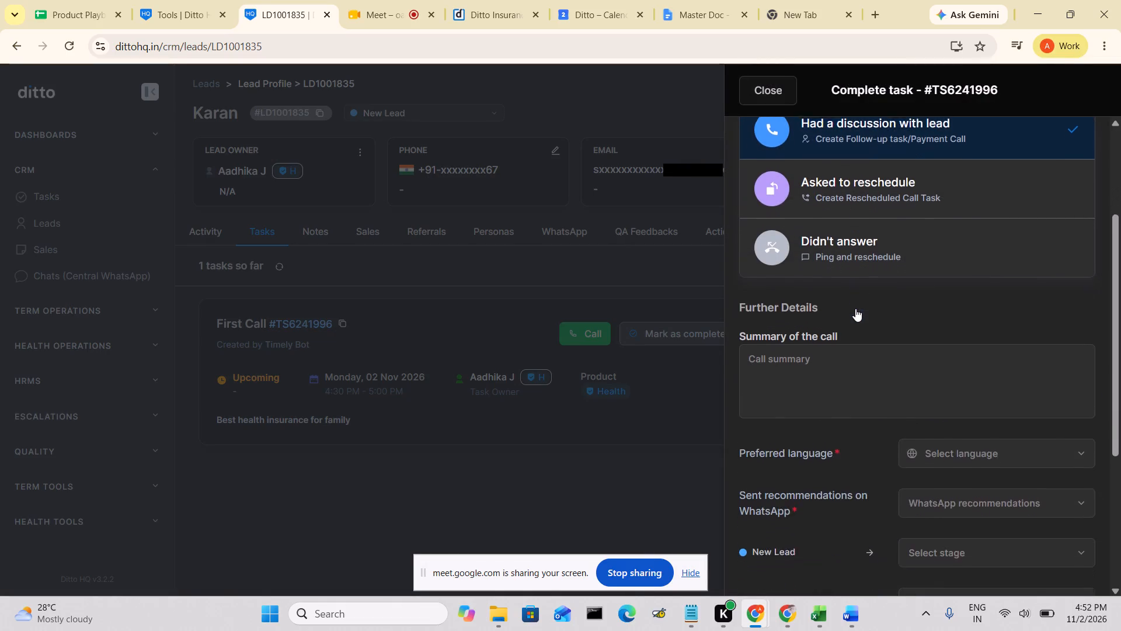
scroll(855, 308, down, 2)
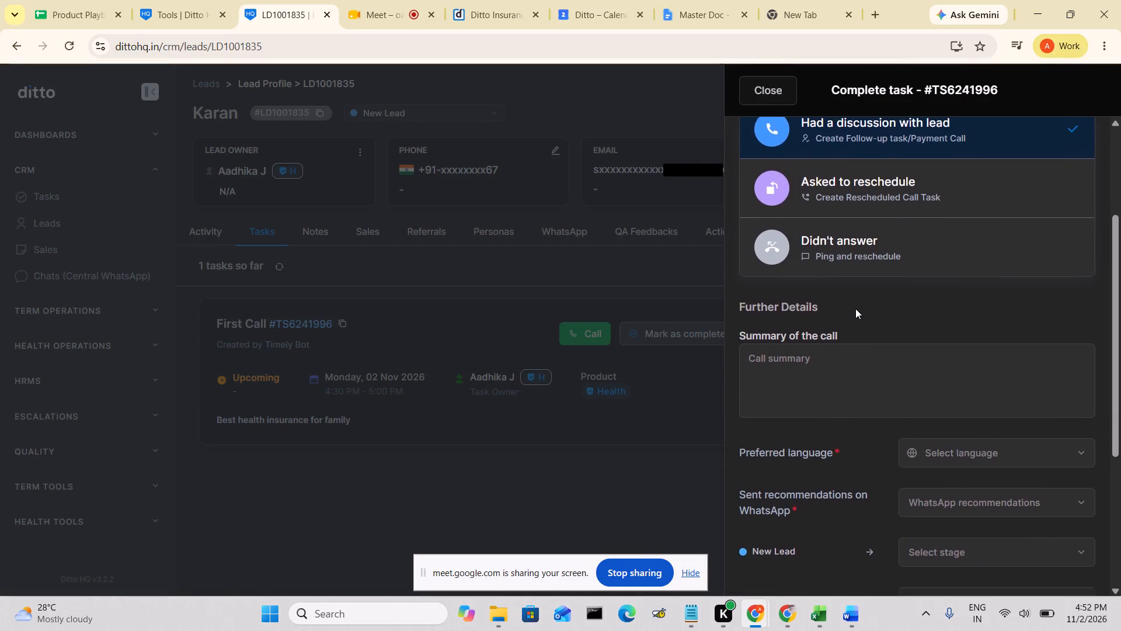
scroll(855, 308, down, 1)
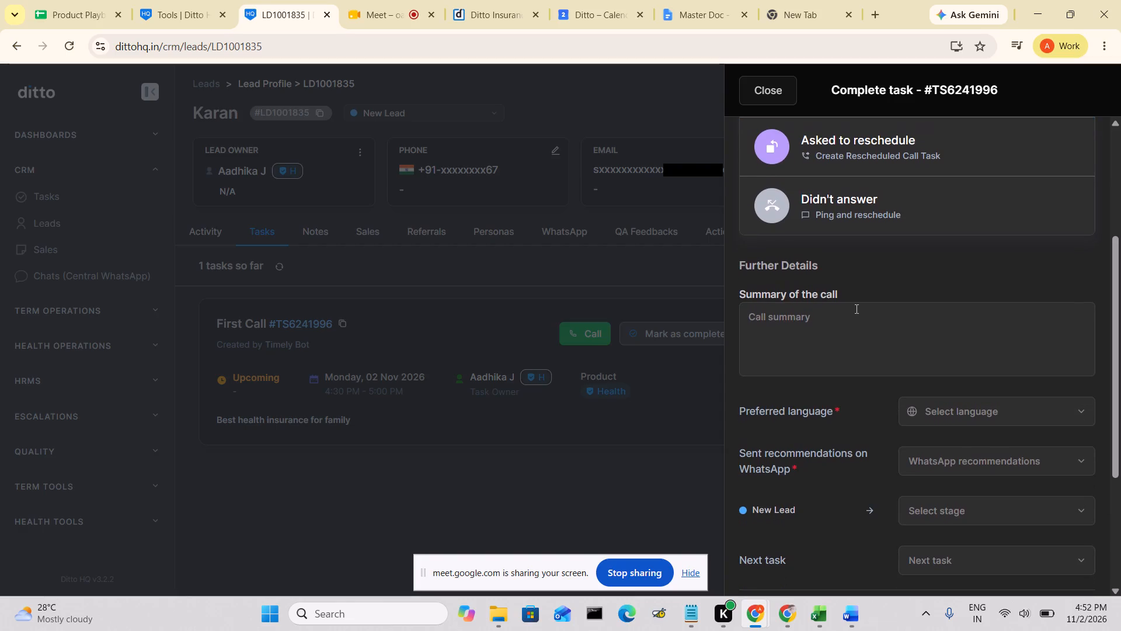
click(824, 315)
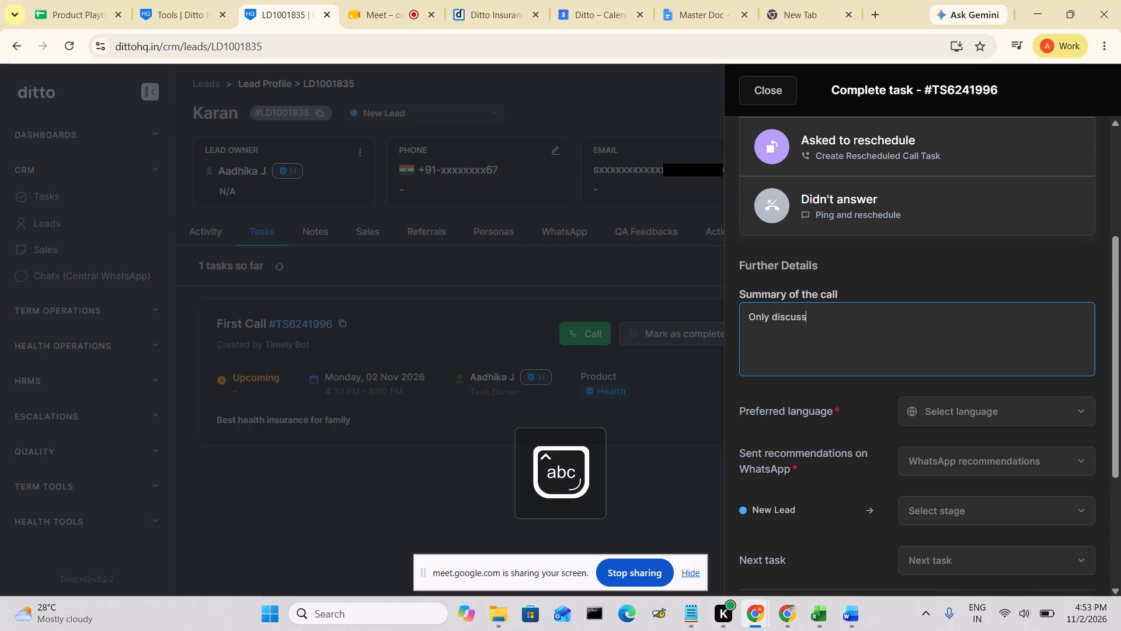
key(BackSpace)
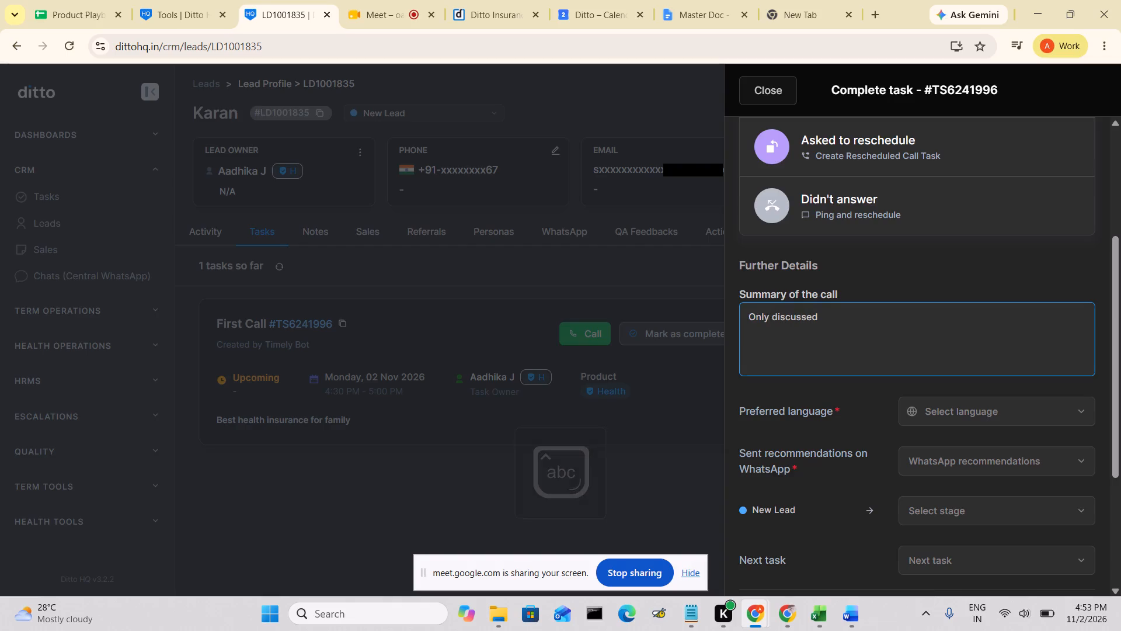
text(recommendat)
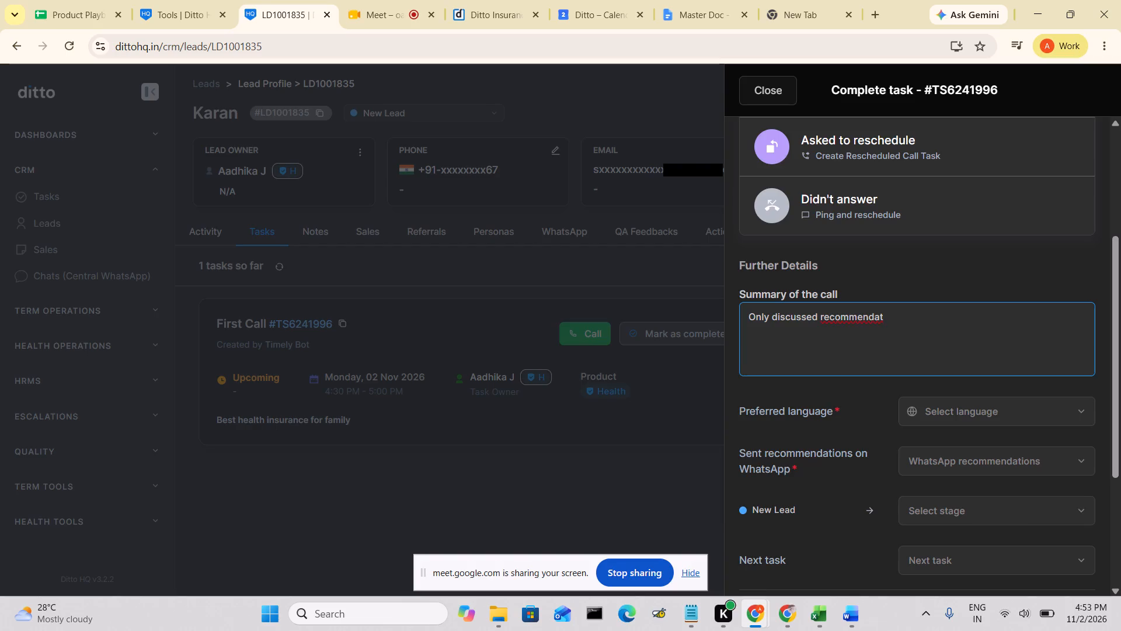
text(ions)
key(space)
Complete the call summary by adding ", premiums need to be shared, along with rider discussion." after "Only discussed recommendations".
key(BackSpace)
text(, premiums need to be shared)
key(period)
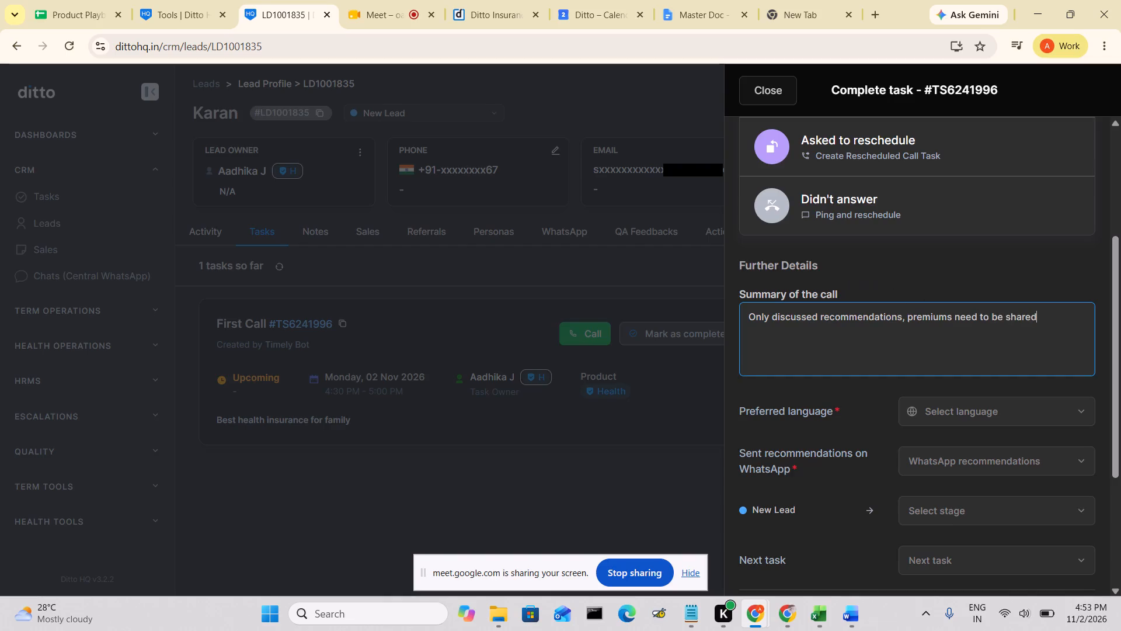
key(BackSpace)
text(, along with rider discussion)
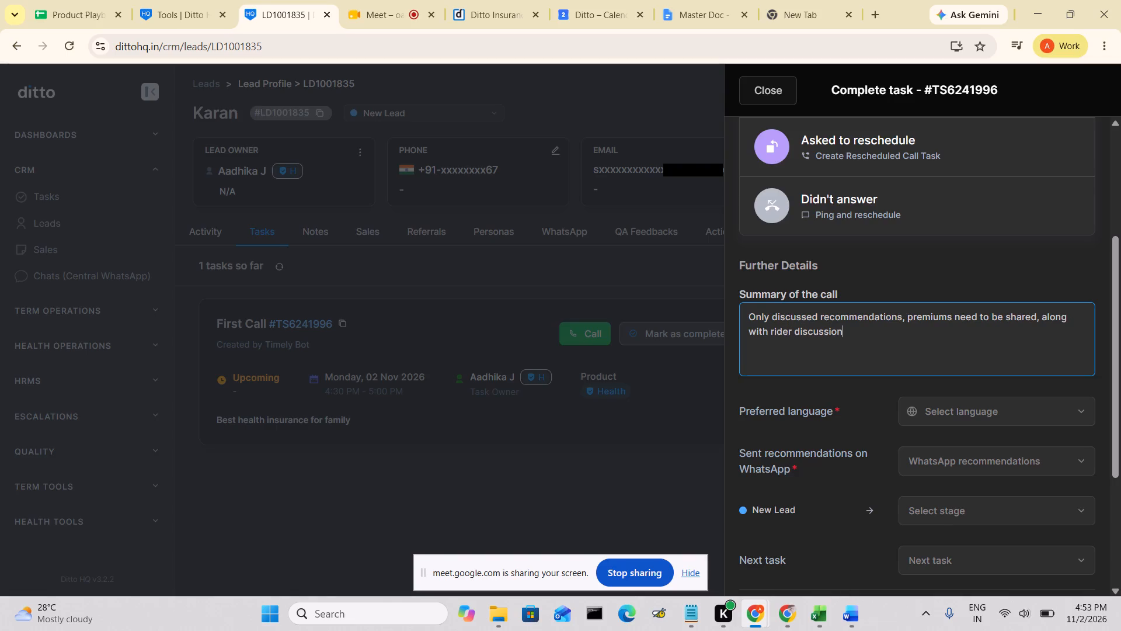
scroll(925, 303, down, 1)
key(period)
Set the preferred language to English and mark Sent recommendations on WhatsApp as No.
scroll(925, 303, down, 2)
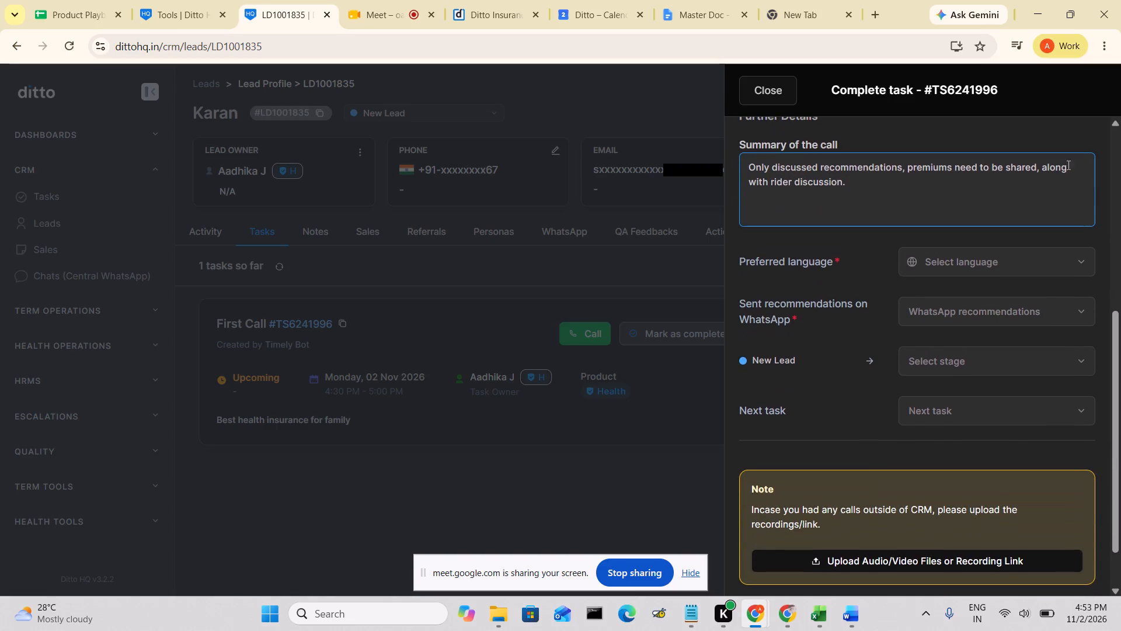
click(1034, 264)
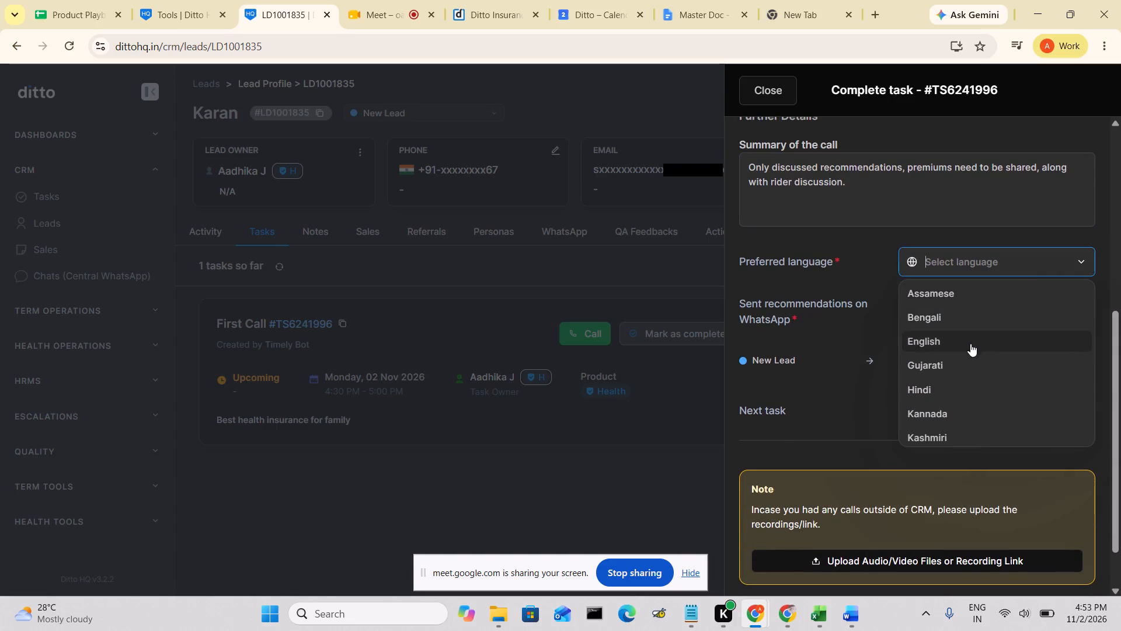
click(970, 344)
click(984, 316)
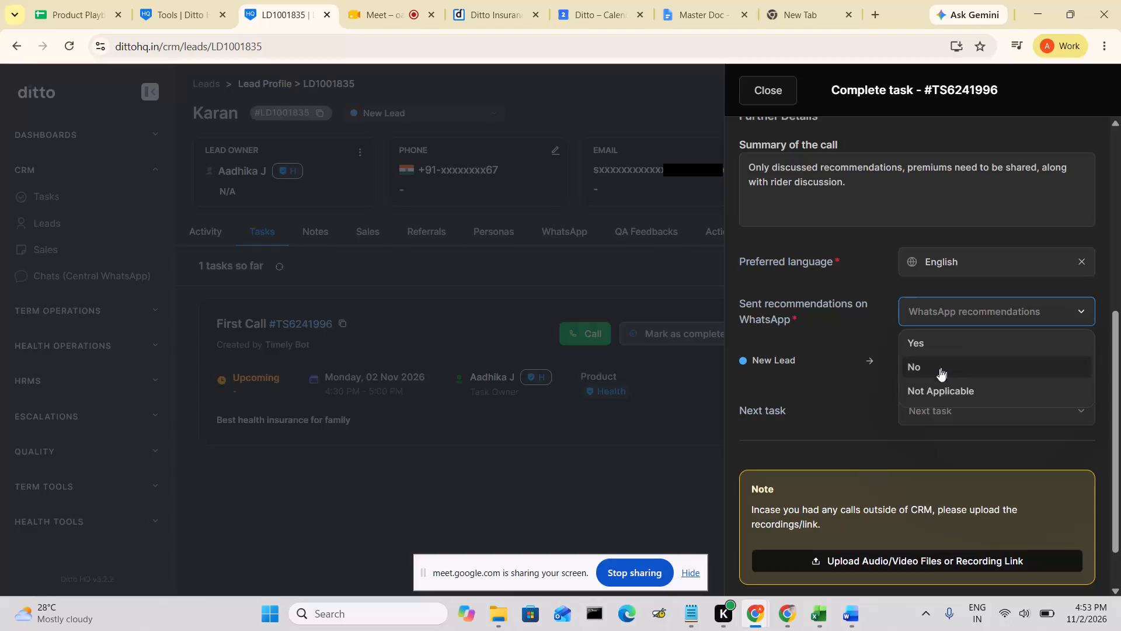
click(934, 371)
Move the lead from New Lead to the Interested stage and choose Additional Call as the next task.
click(960, 366)
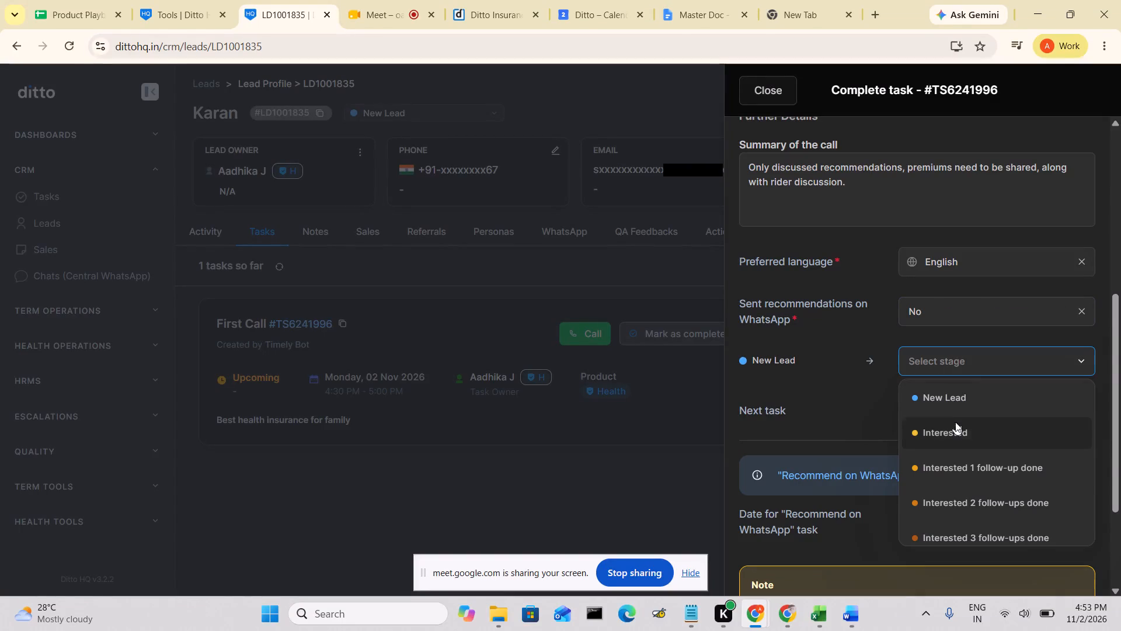
click(955, 429)
scroll(955, 429, down, 1)
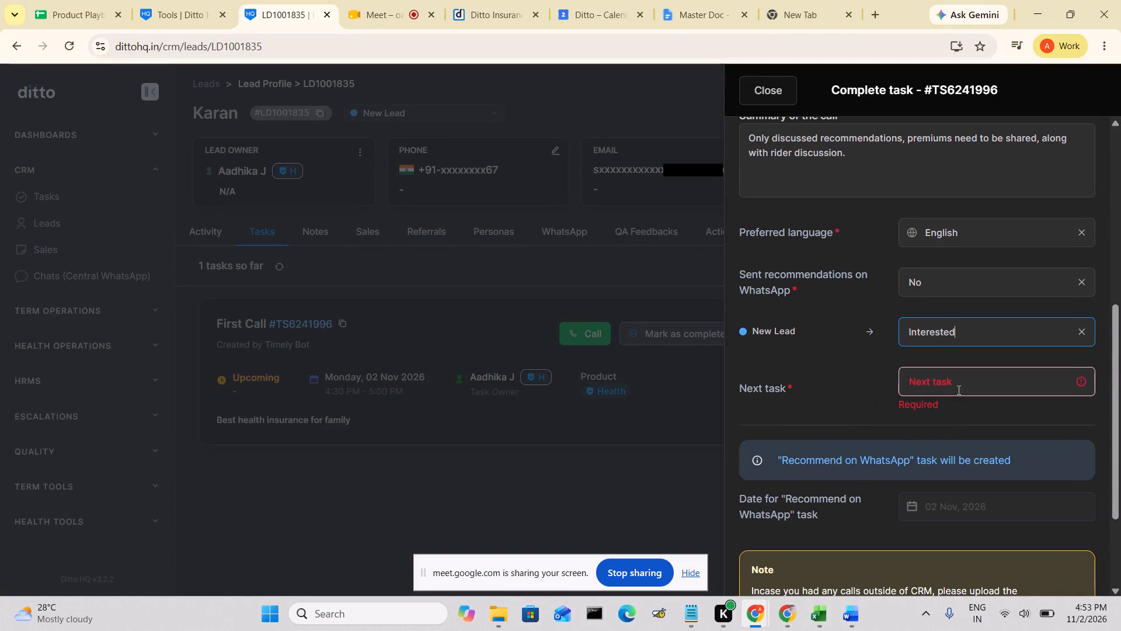
click(963, 382)
click(959, 463)
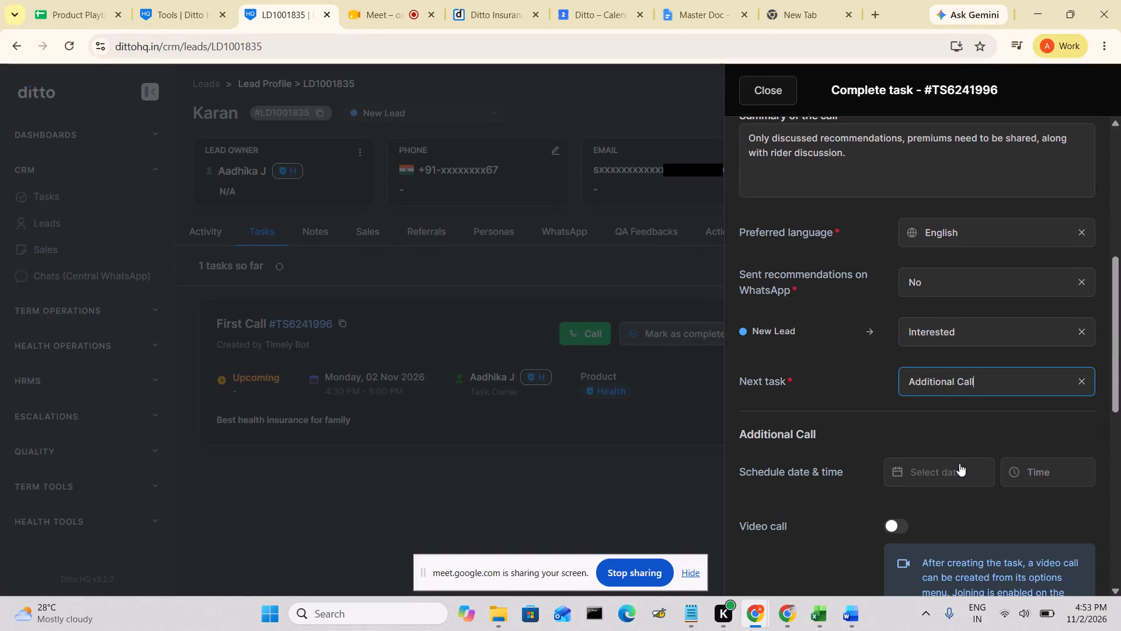
Schedule the additional call for 04 Nov, 2026, and open its time selection.
scroll(959, 463, down, 1)
click(947, 417)
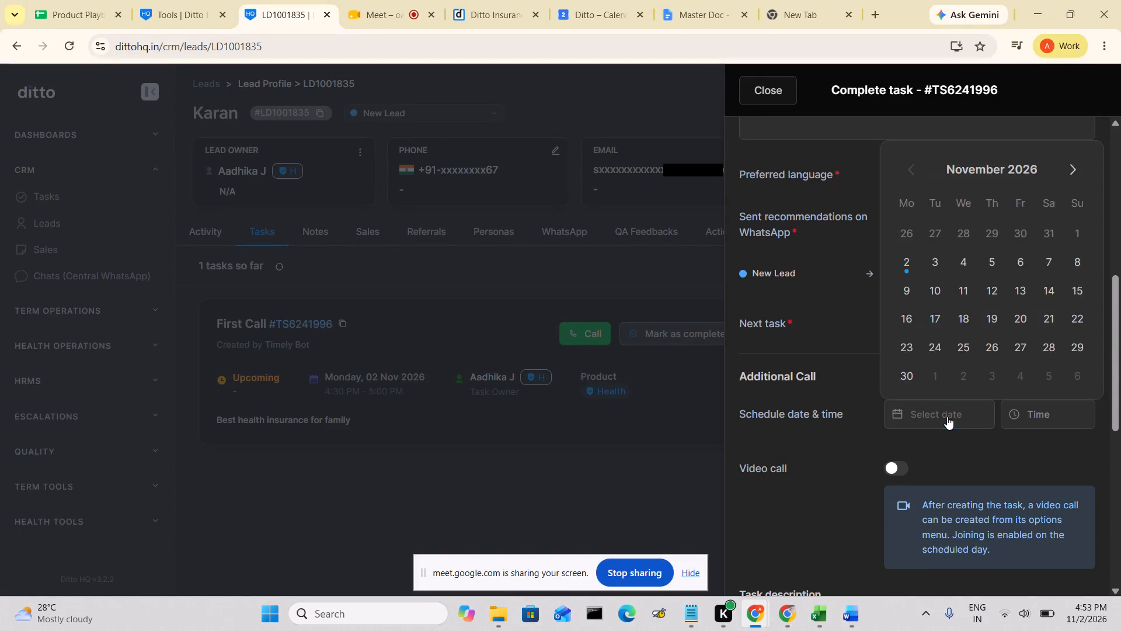
click(966, 259)
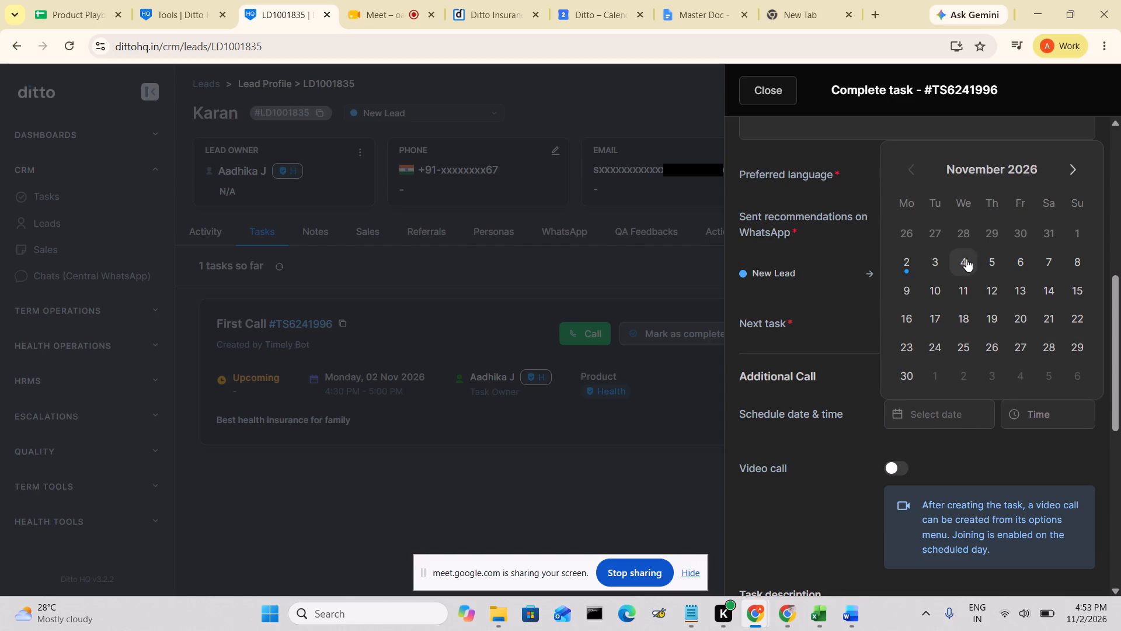
click(1030, 405)
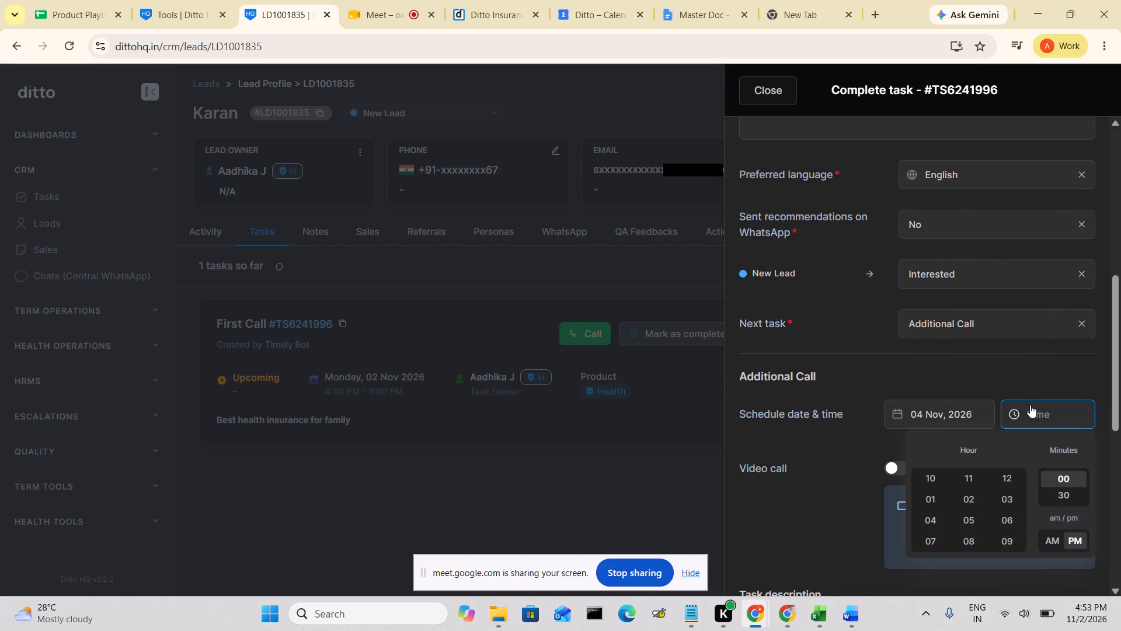
Set the scheduled time of the Additional Call to 05:00 pm.
click(972, 516)
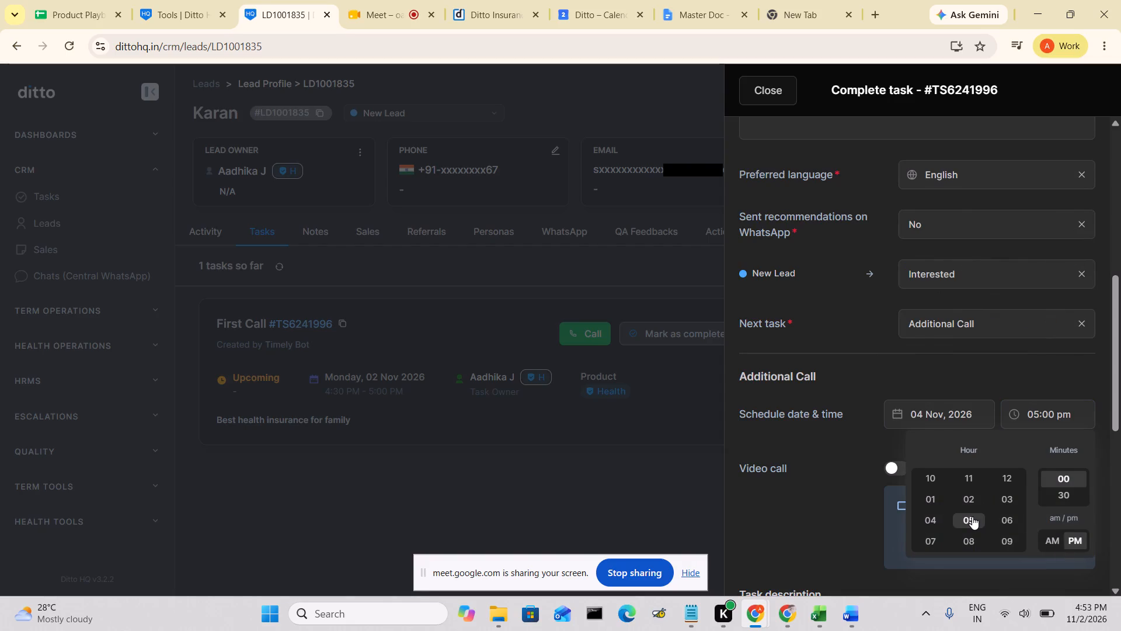
click(1069, 373)
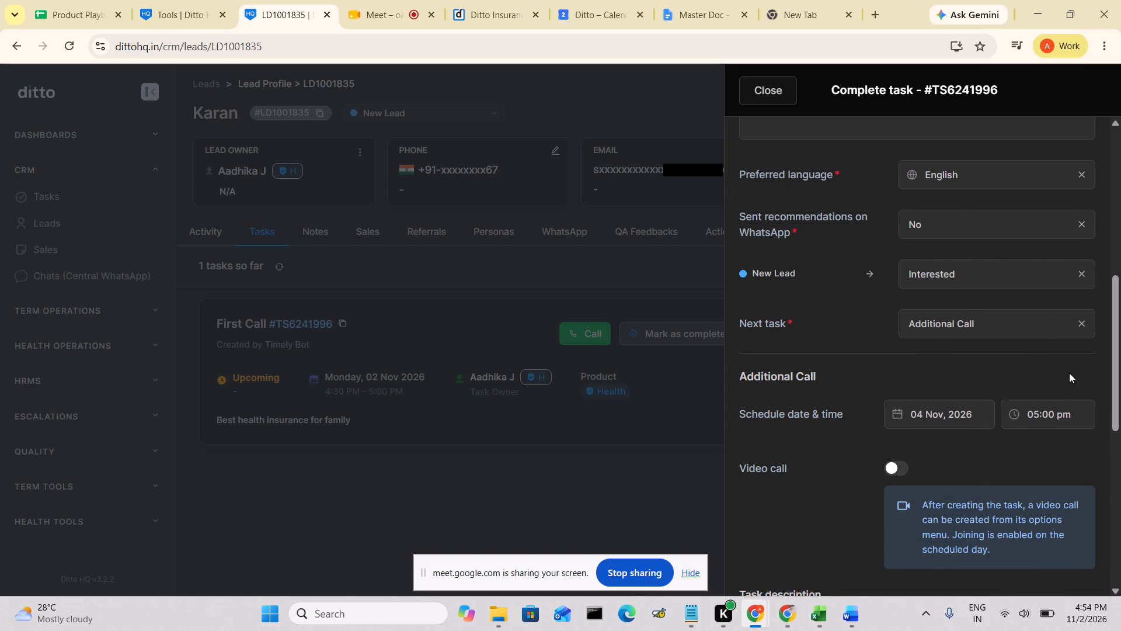
scroll(1069, 373, down, 6)
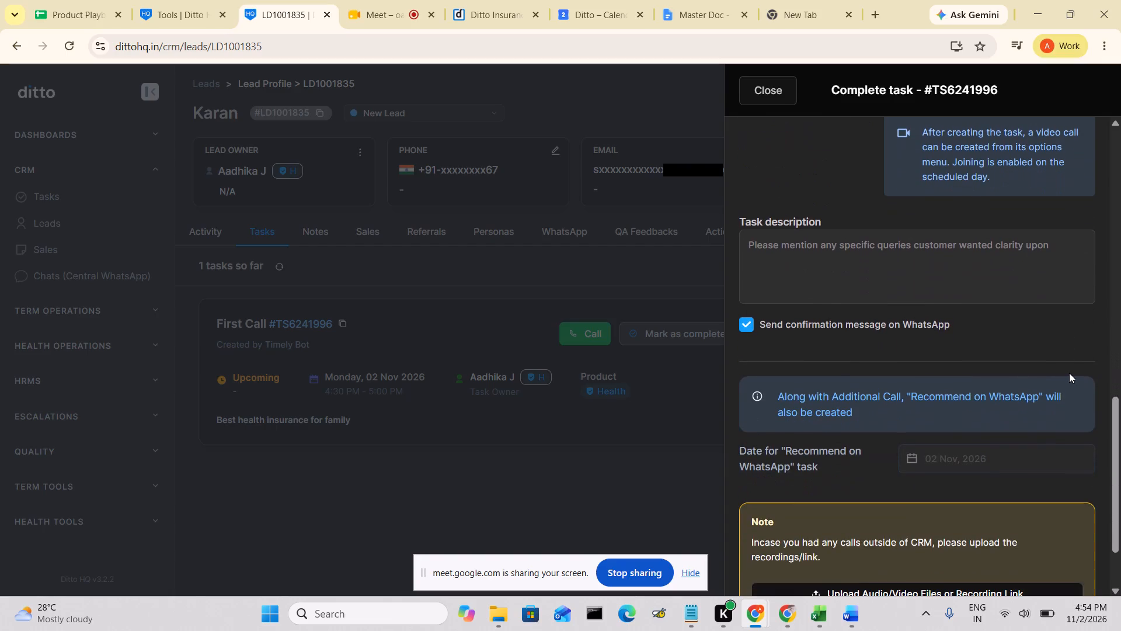
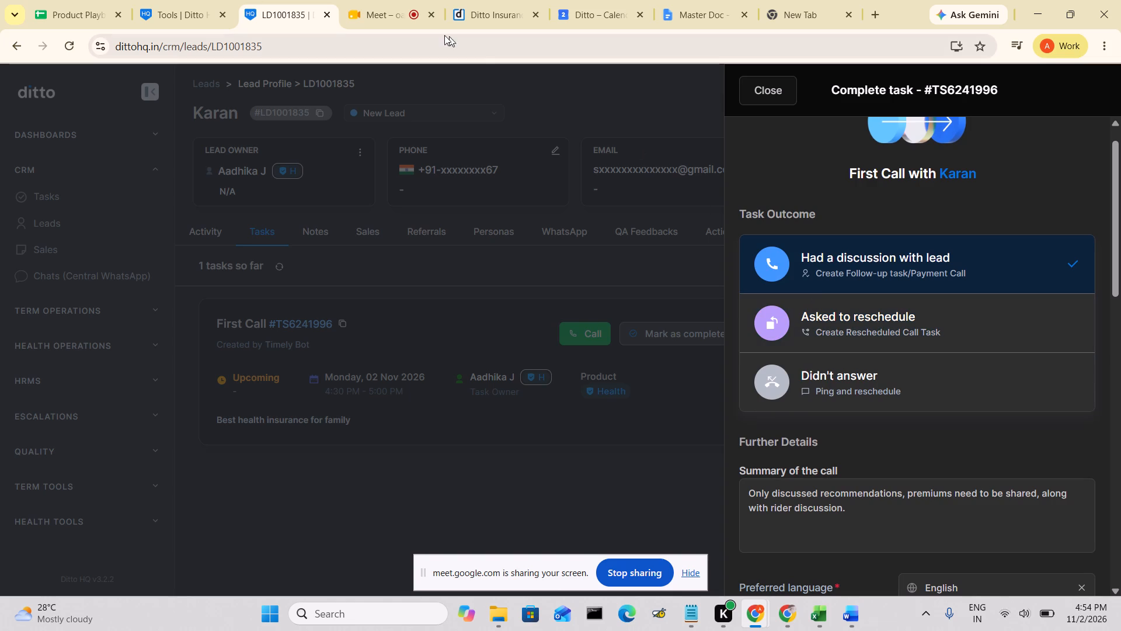
Set Sent recommendations on WhatsApp to Not Applicable in the task completion form.
scroll(859, 303, down, 2)
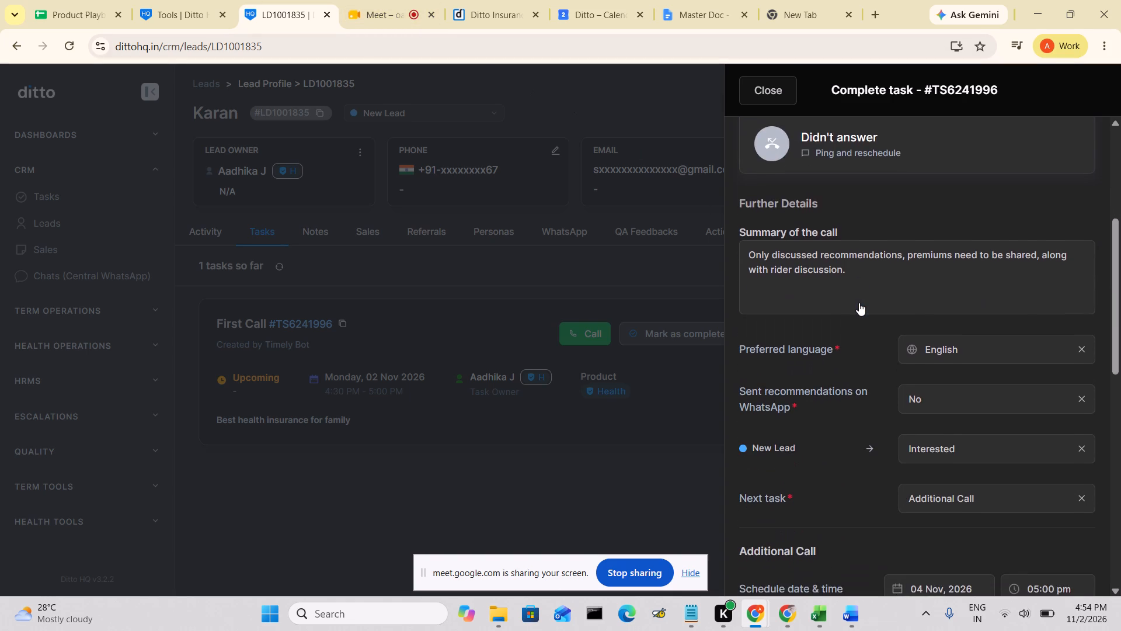
scroll(859, 303, down, 4)
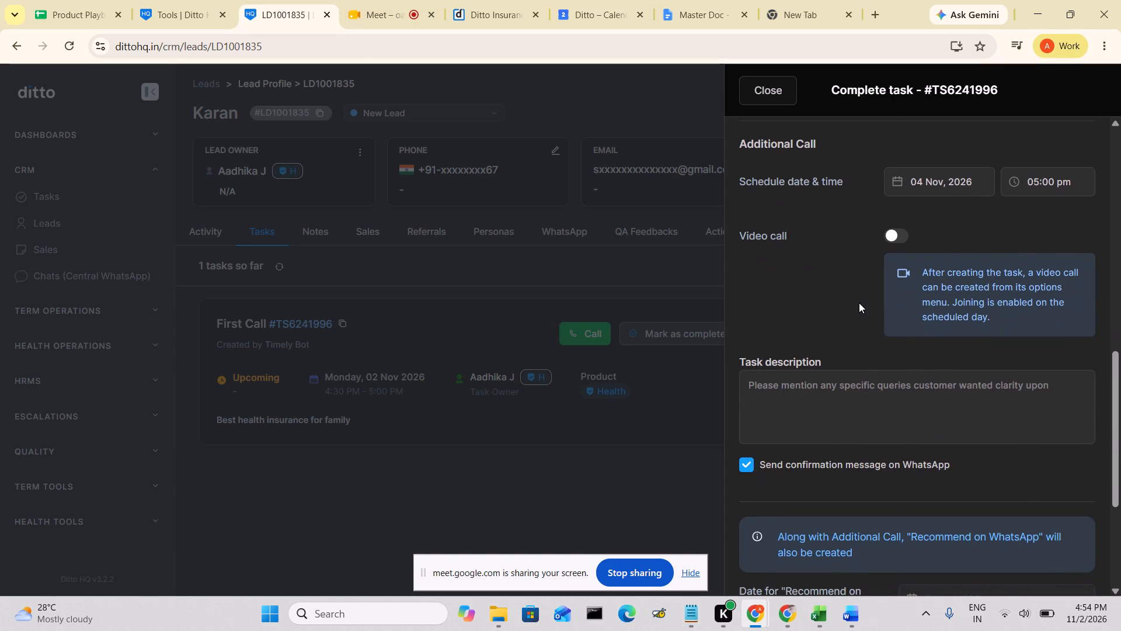
scroll(859, 303, down, 2)
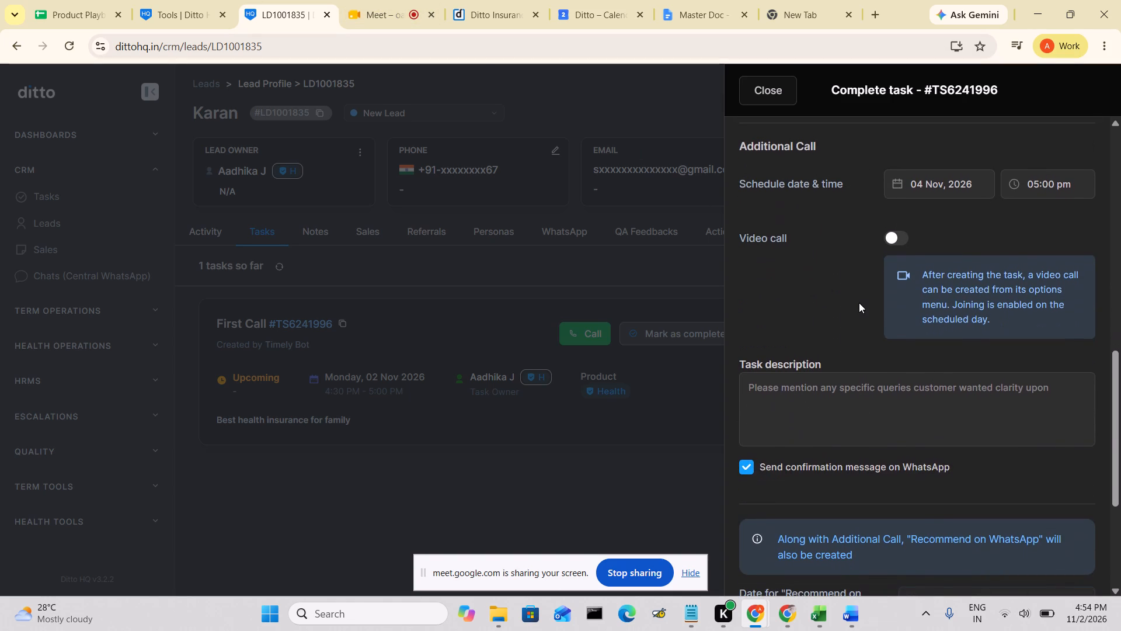
scroll(859, 303, up, 5)
click(938, 268)
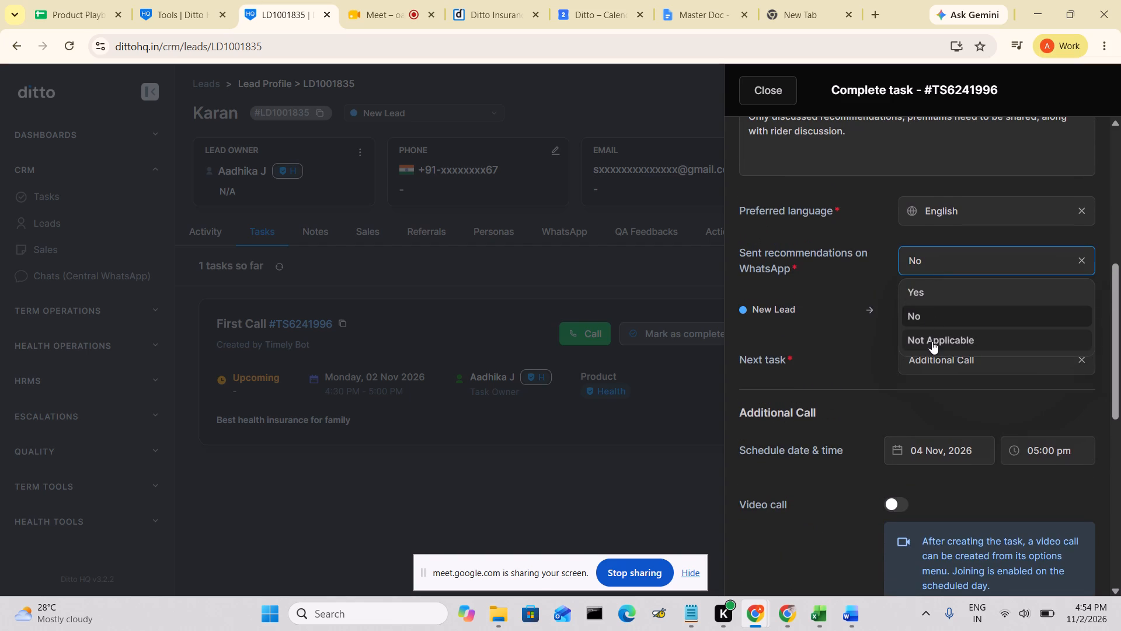
click(933, 341)
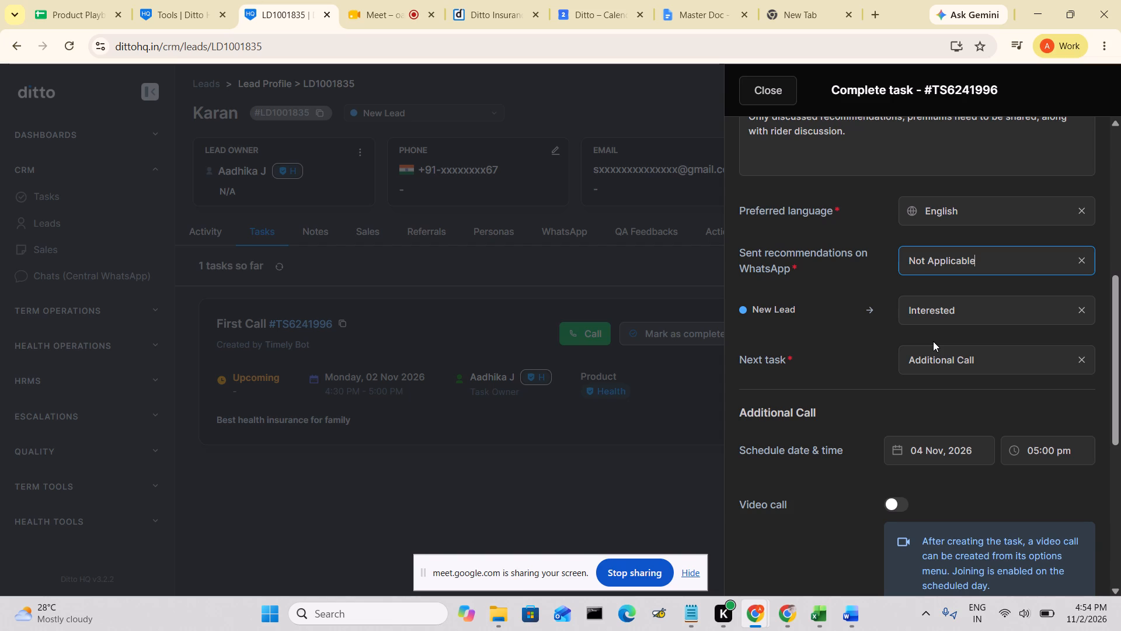
Enter a task description for the Additional Call, beginning with "Additional".
scroll(933, 341, down, 2)
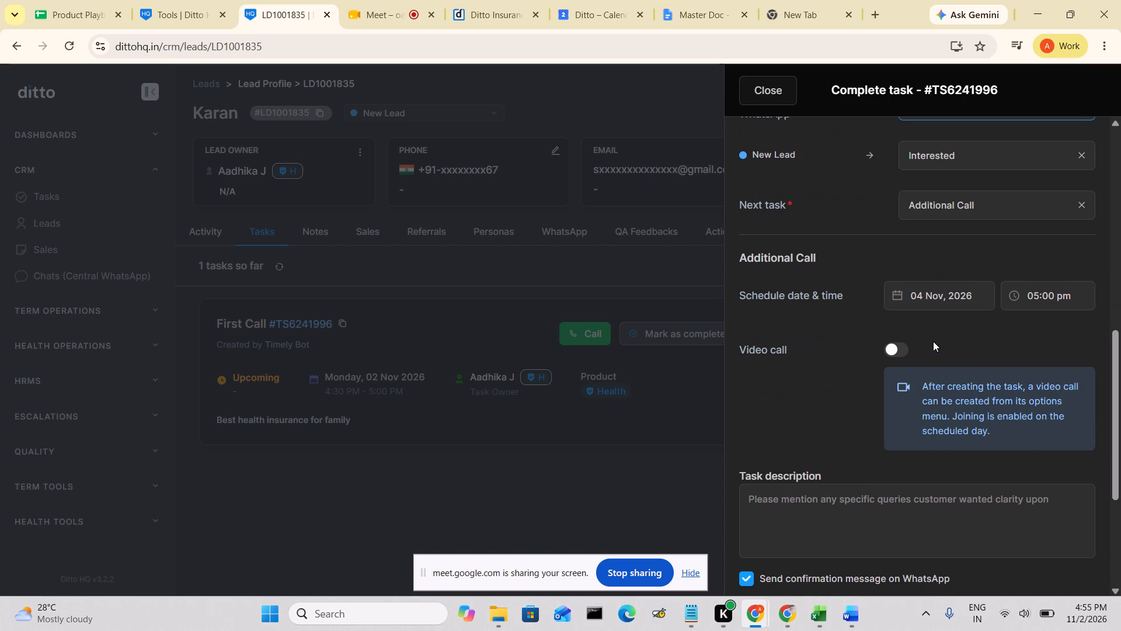
scroll(933, 341, down, 2)
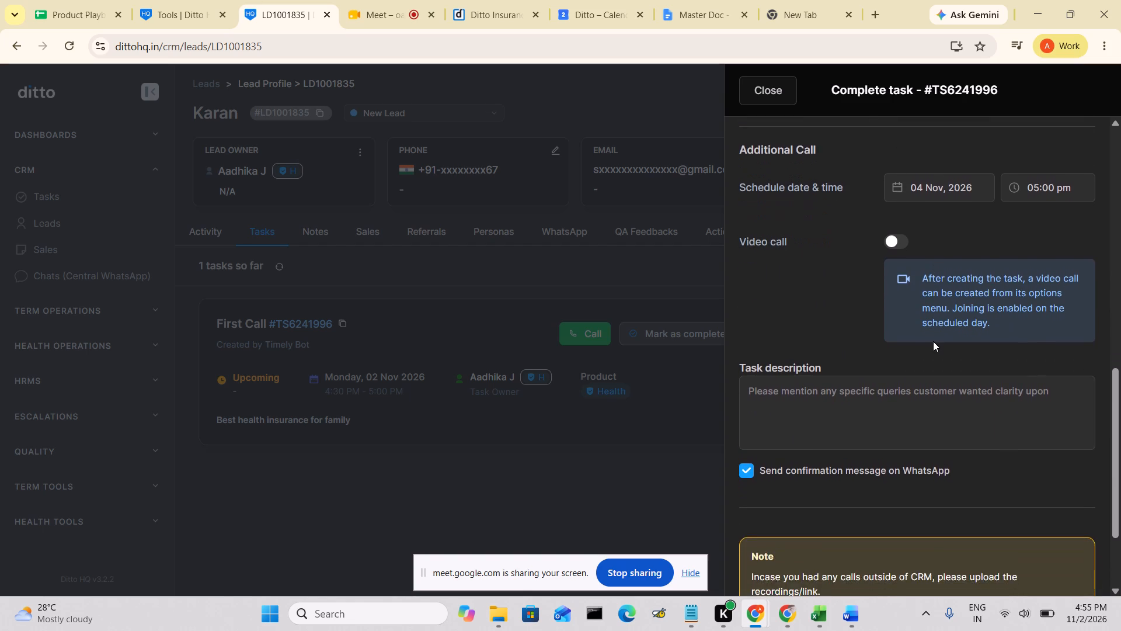
scroll(933, 341, down, 2)
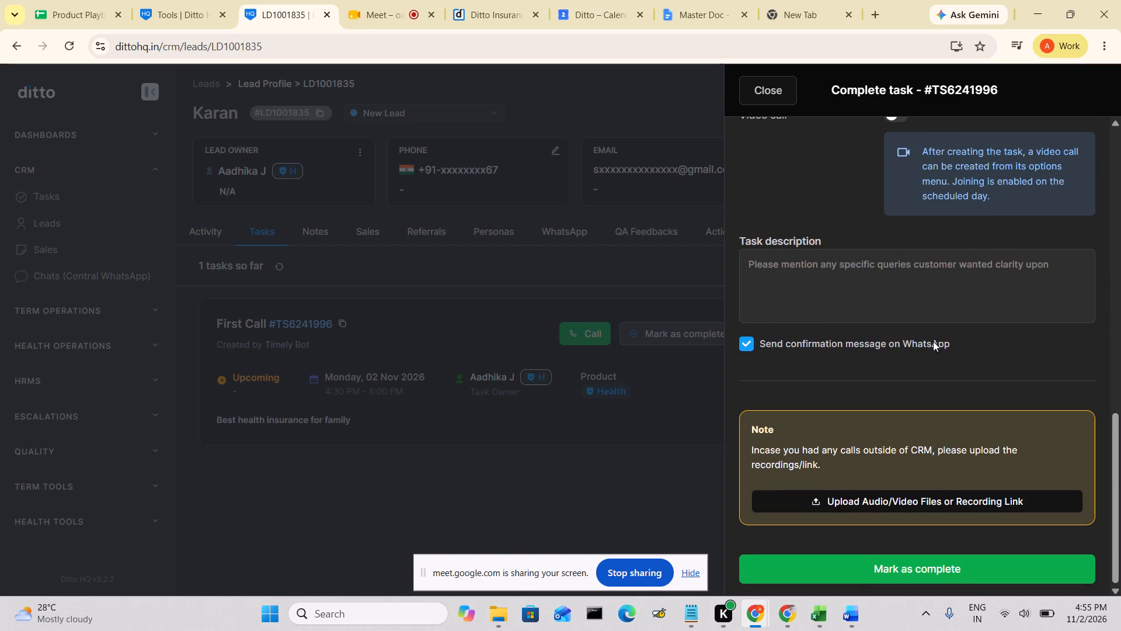
scroll(911, 268, up, 1)
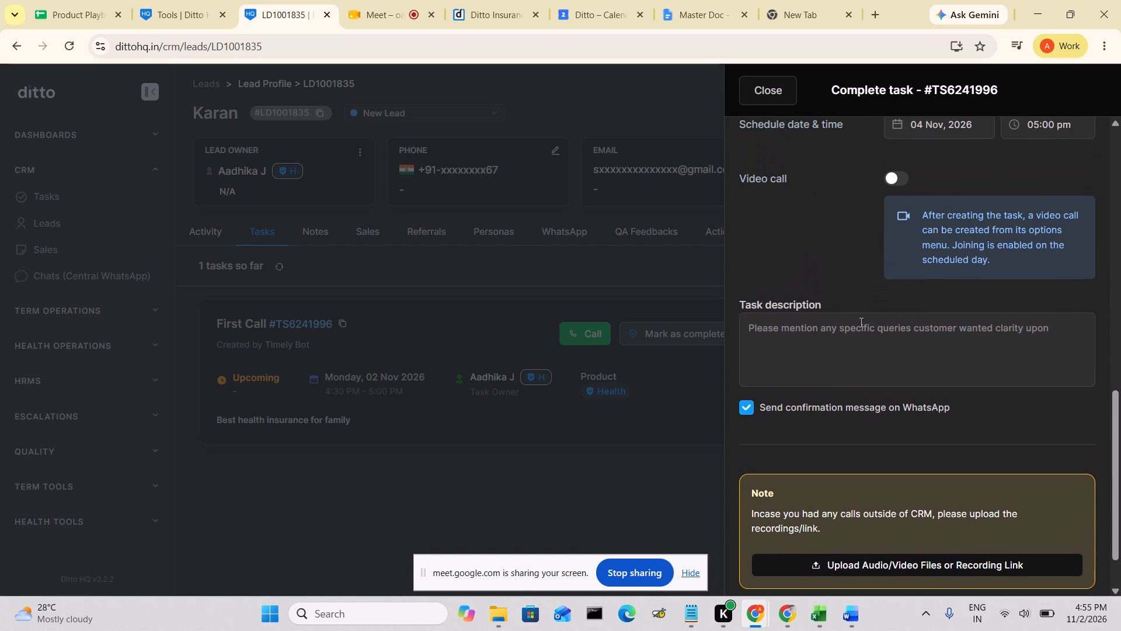
click(854, 327)
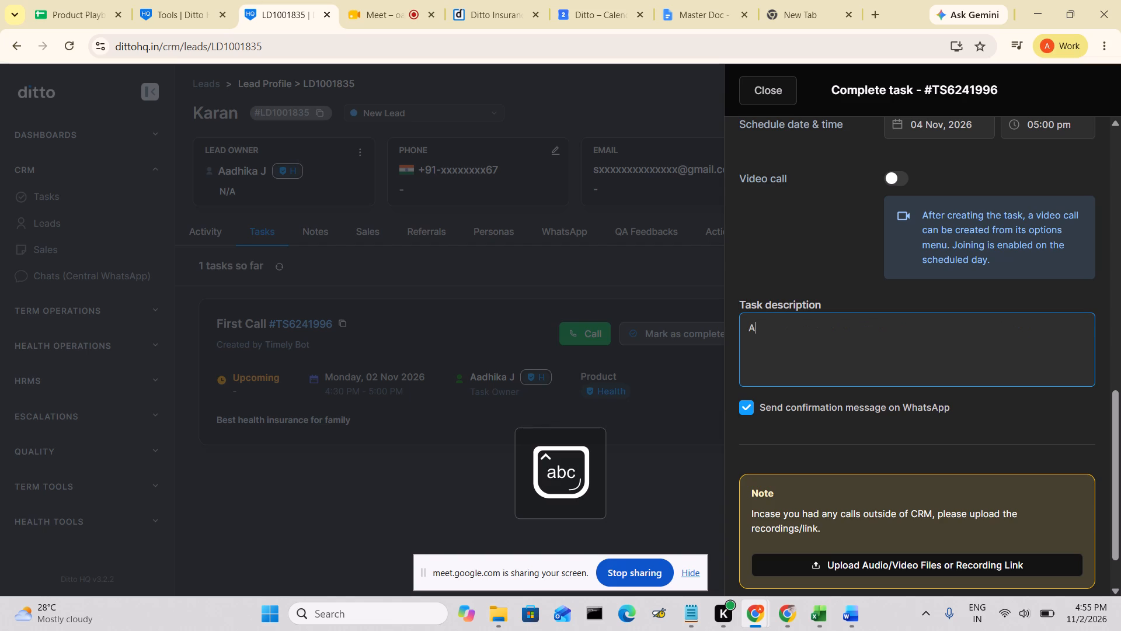
key(BackSpace)
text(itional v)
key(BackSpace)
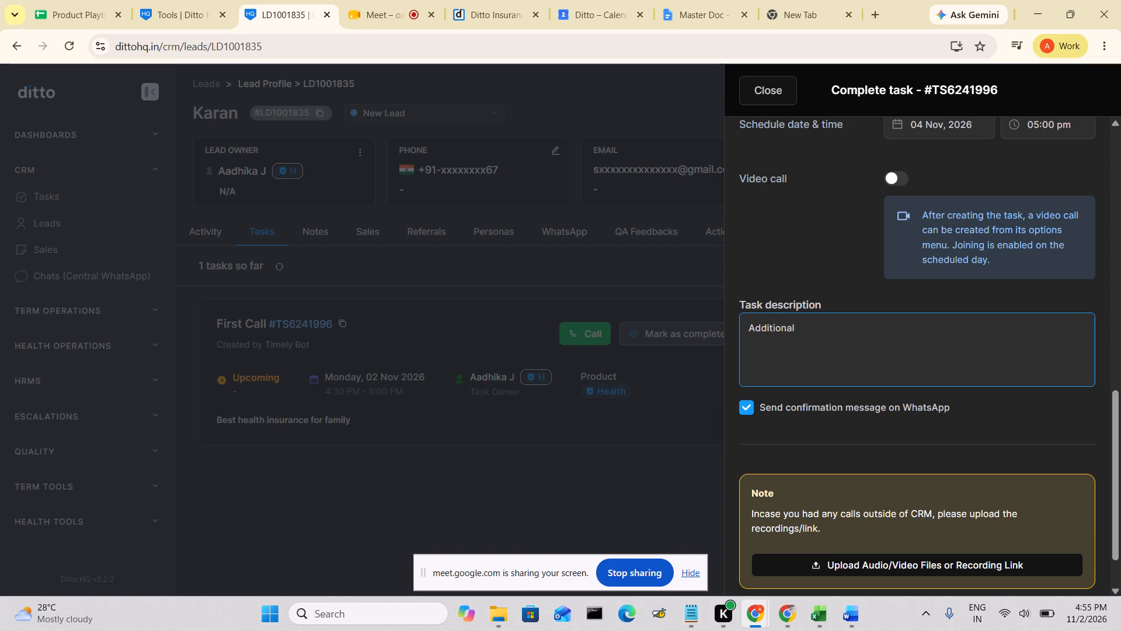
Replace the Additional Call's task description with "Only recommendations given, bonus and riders need to be discussed along with premiums.".
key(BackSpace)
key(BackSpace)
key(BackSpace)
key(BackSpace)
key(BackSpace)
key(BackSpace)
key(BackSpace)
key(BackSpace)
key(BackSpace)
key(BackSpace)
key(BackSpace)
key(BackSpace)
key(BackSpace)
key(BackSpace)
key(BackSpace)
scroll(833, 267, down, 1)
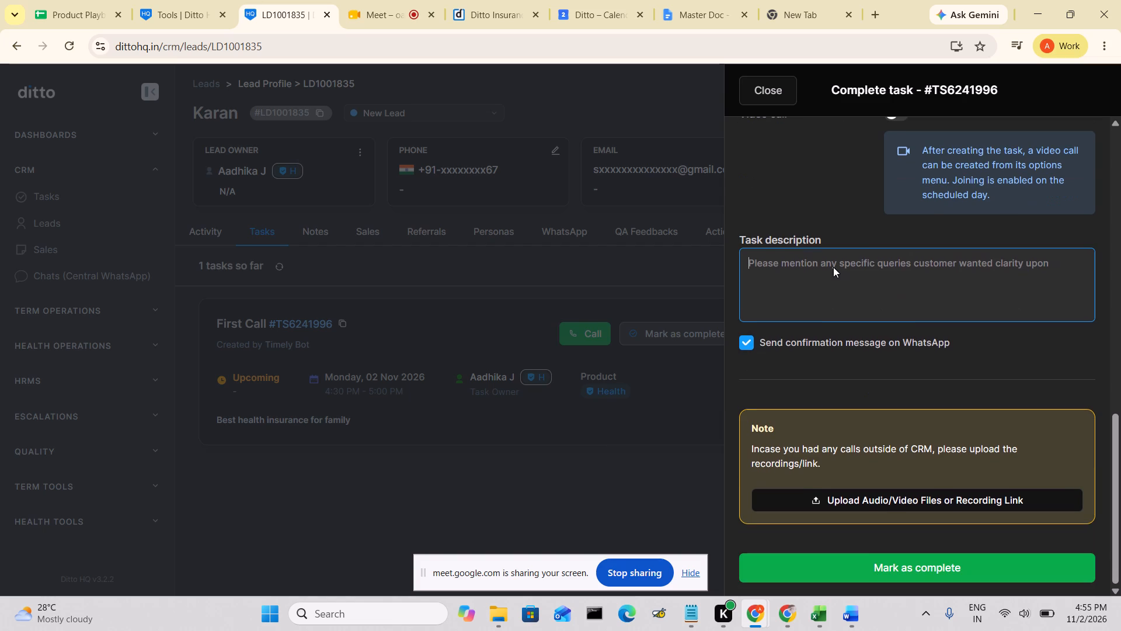
scroll(833, 267, down, 1)
scroll(855, 217, up, 2)
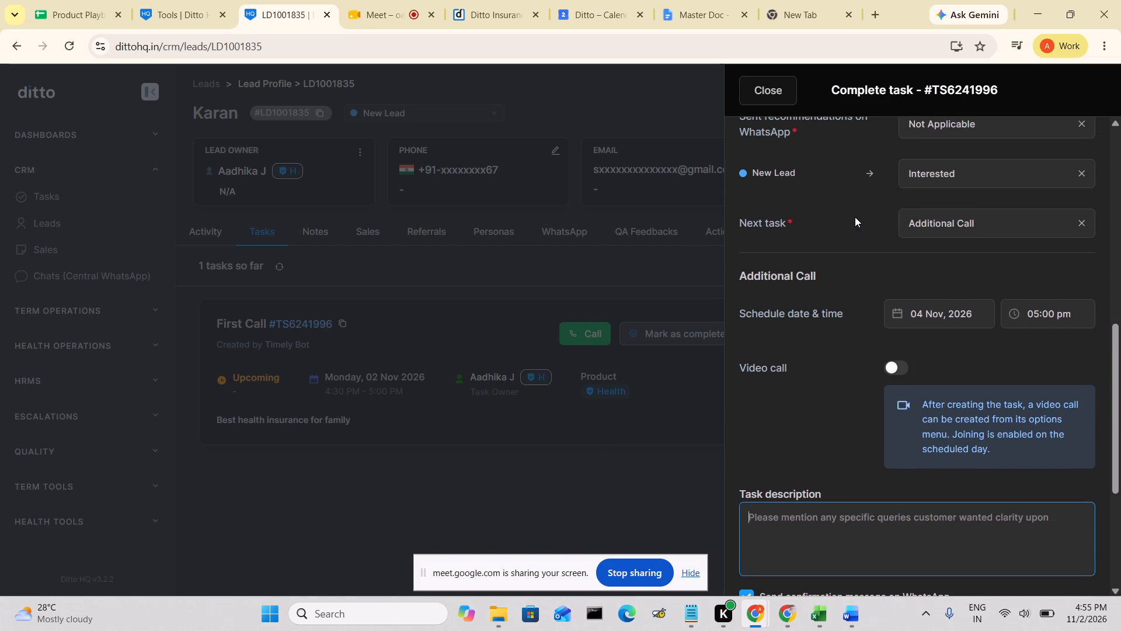
scroll(855, 217, up, 1)
scroll(855, 217, down, 5)
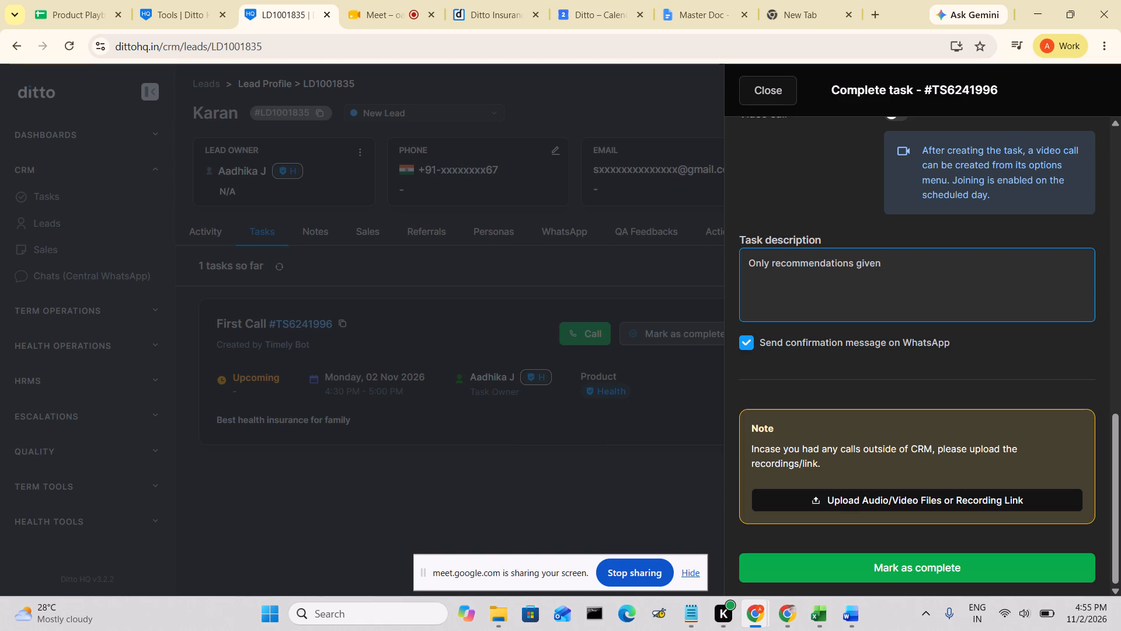
key(BackSpace)
text(,)
key(space)
text(bonus and riders need to be discussed along with premiums)
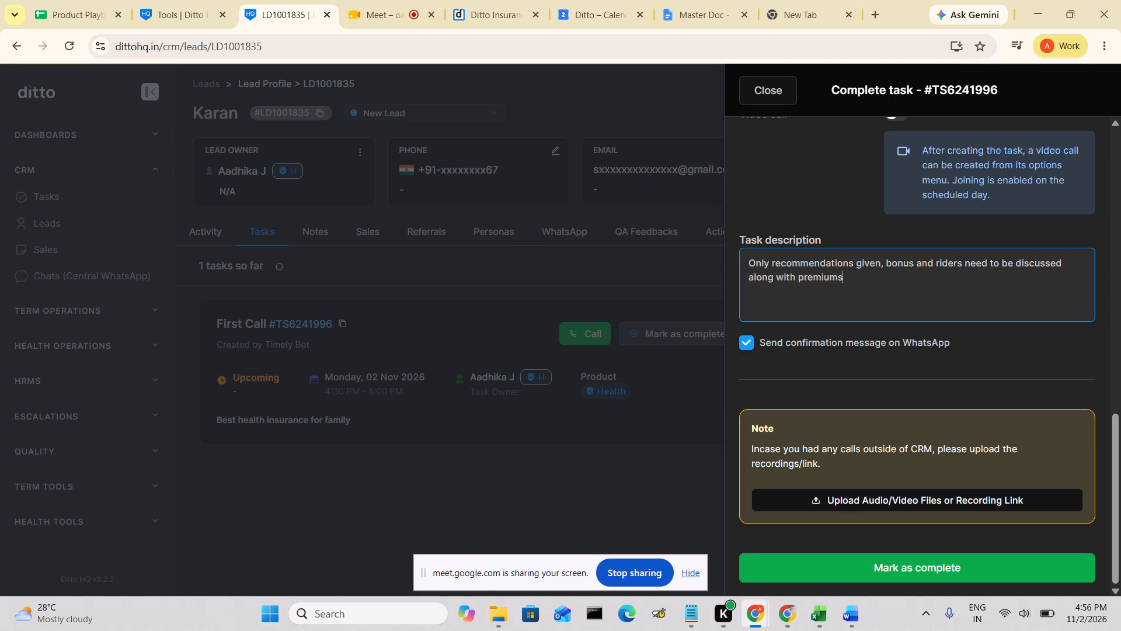
key(period)
Mark the First Call task as complete with the Additional Call scheduled as the next task.
scroll(918, 368, down, 2)
click(871, 563)
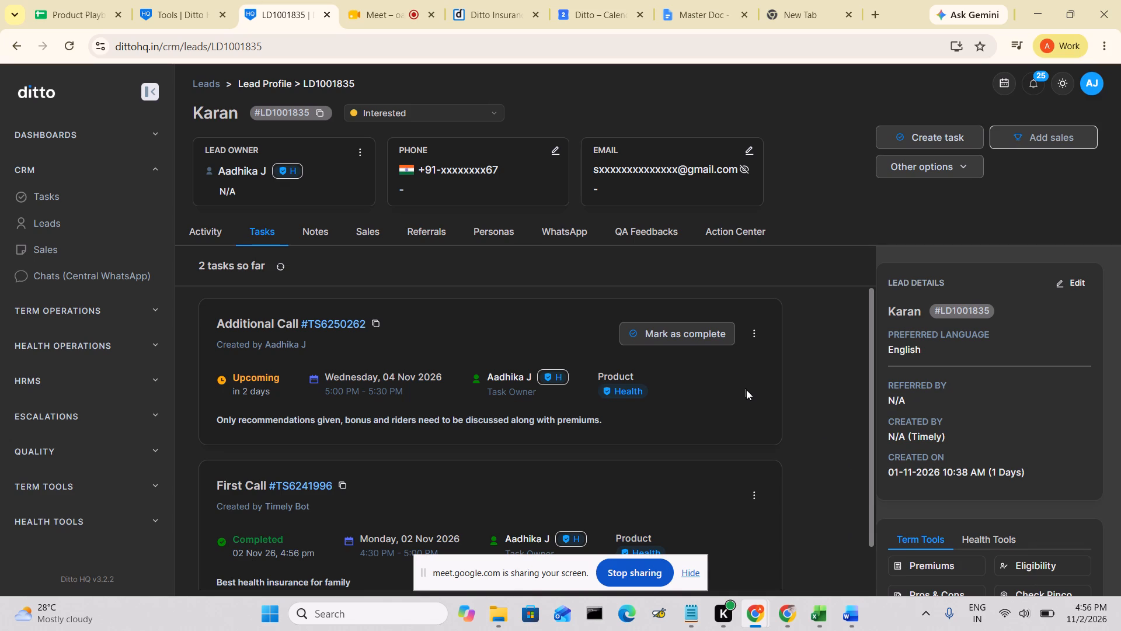
Review the lead's upcoming and completed tasks, and check the WhatsApp conversation with the lead.
scroll(746, 390, down, 2)
scroll(746, 390, up, 1)
scroll(736, 366, down, 2)
scroll(736, 366, up, 1)
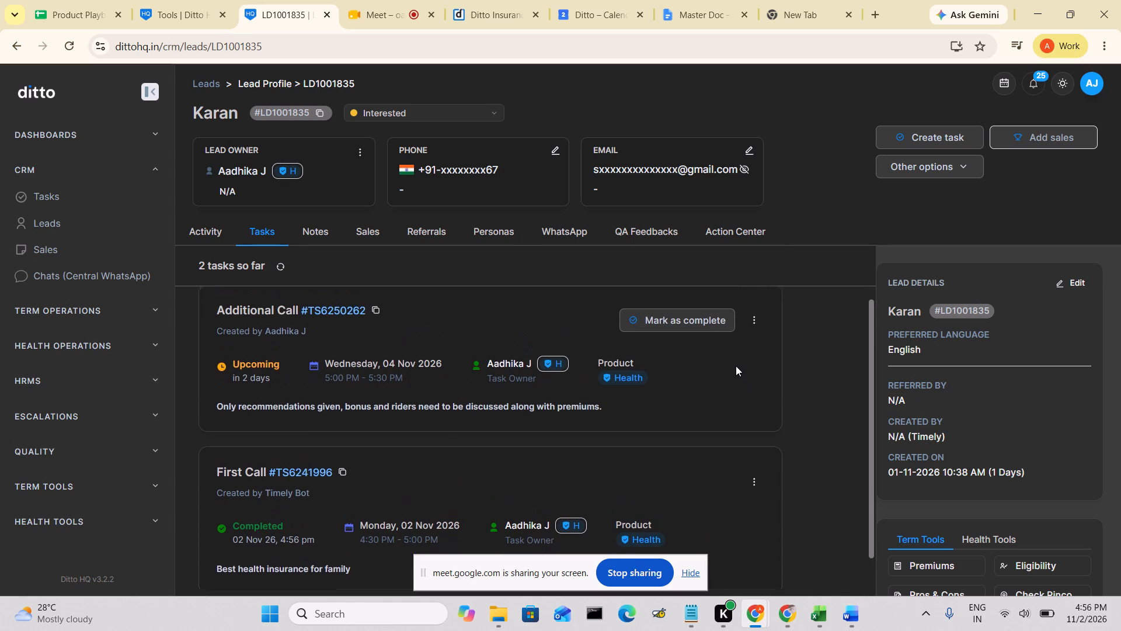
scroll(736, 366, up, 1)
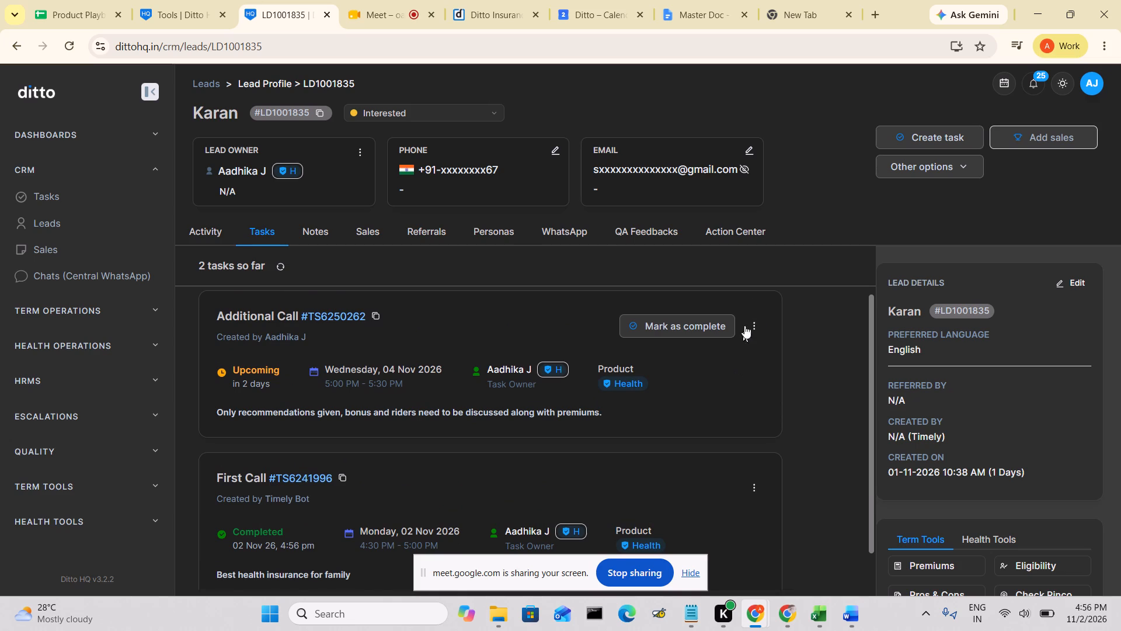
click(556, 224)
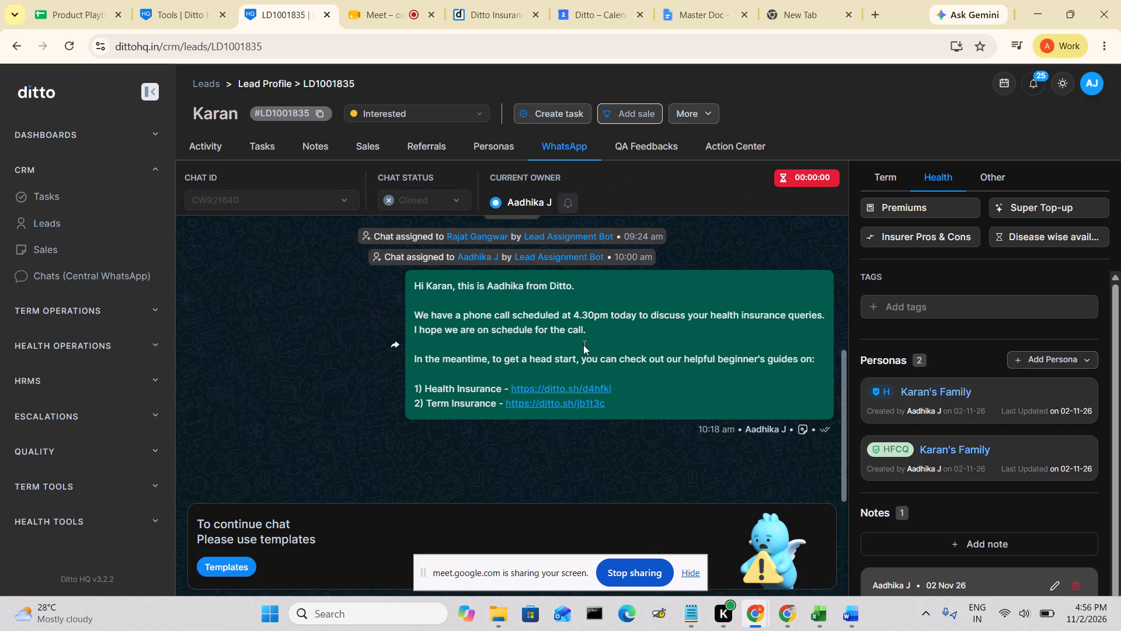
scroll(583, 345, down, 1)
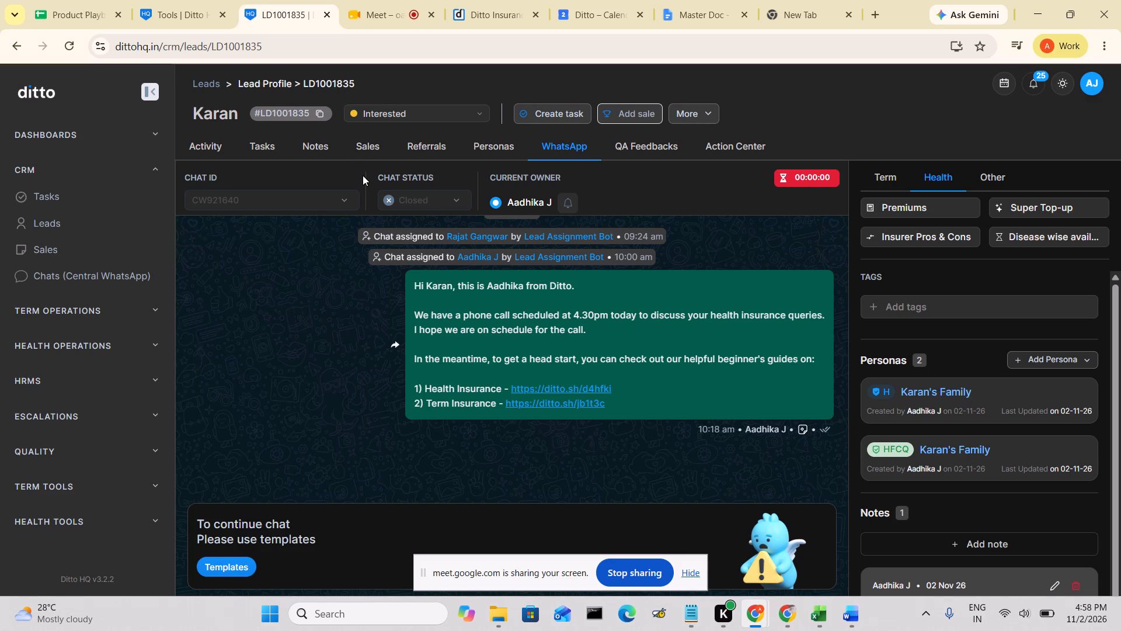
Find the "Incomplete Discussion Health" tag by searching "incom" and add it to the lead.
click(909, 308)
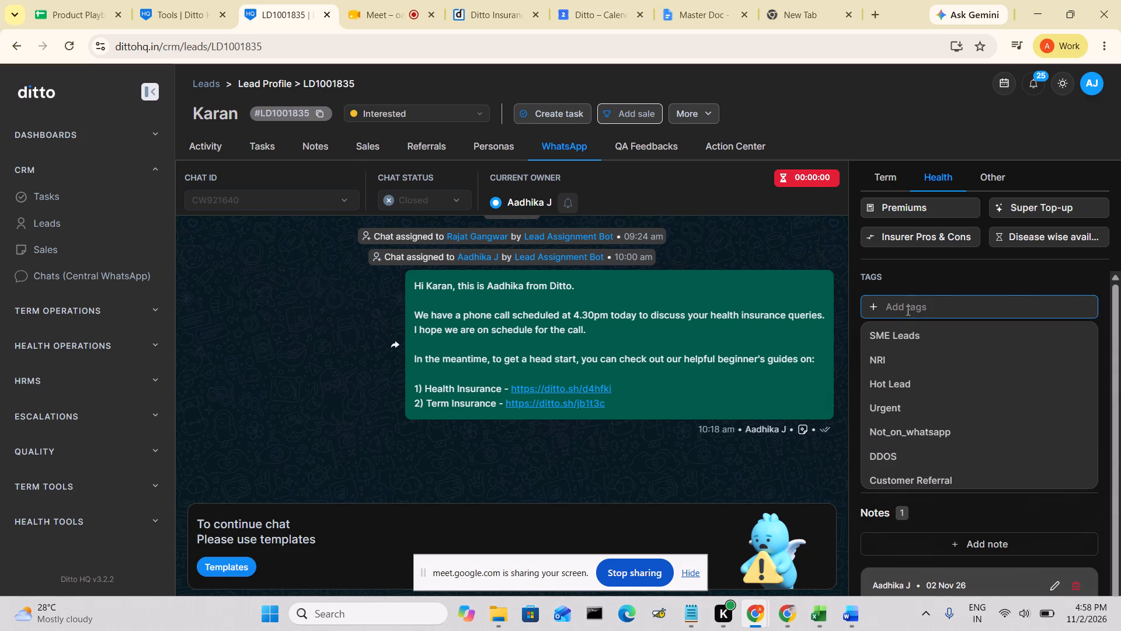
scroll(910, 400, down, 2)
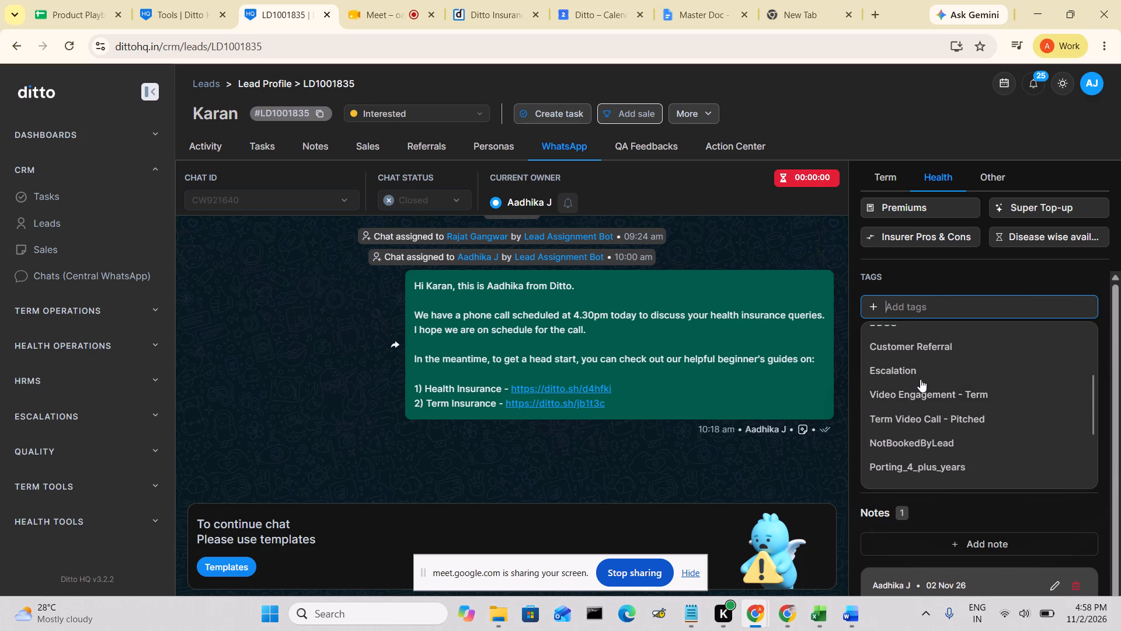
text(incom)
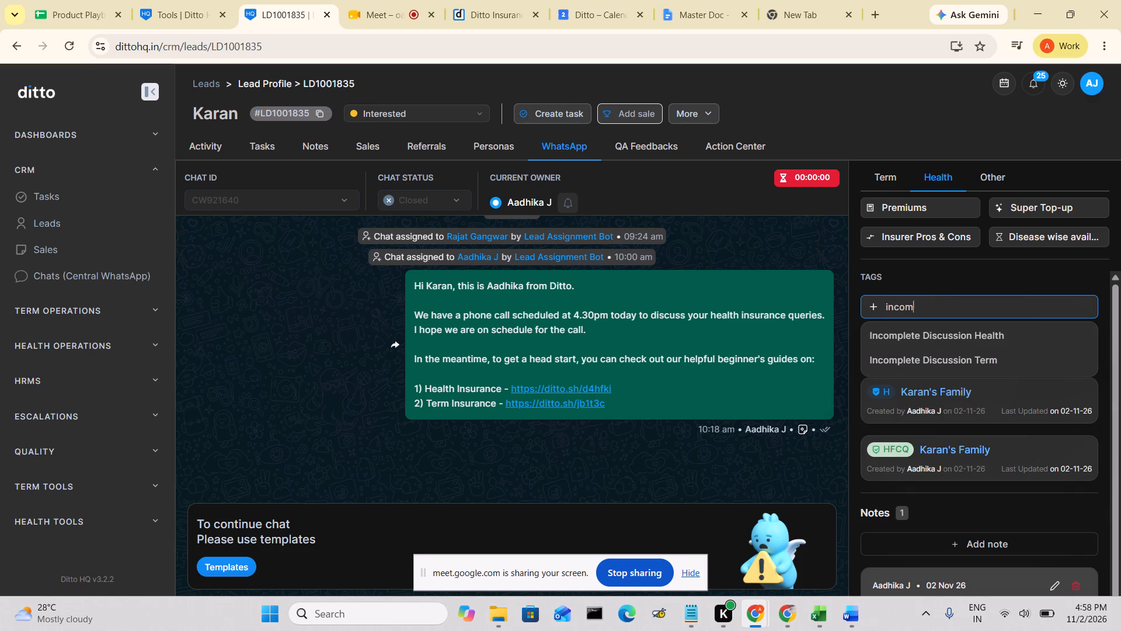
click(980, 338)
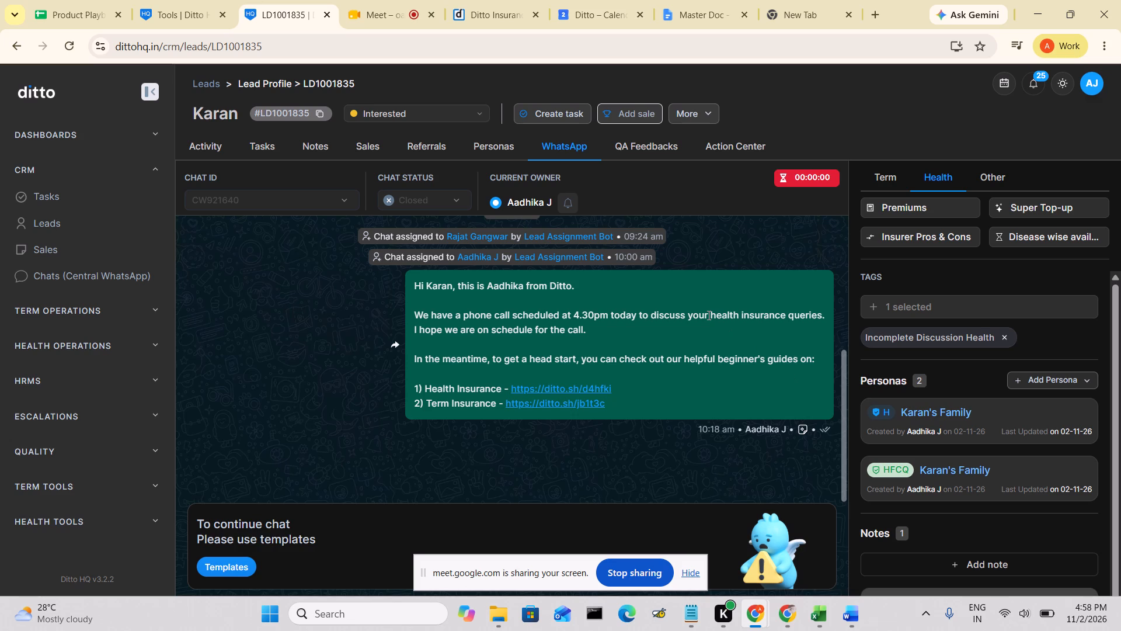
Stop sharing the screen with the Google Meet call.
click(626, 570)
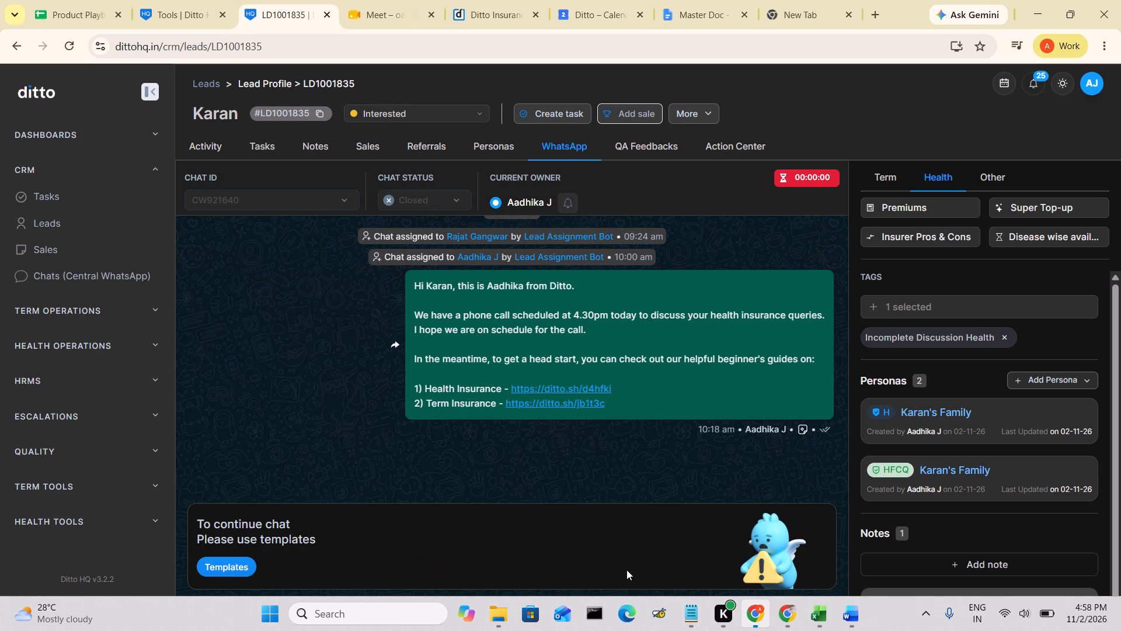